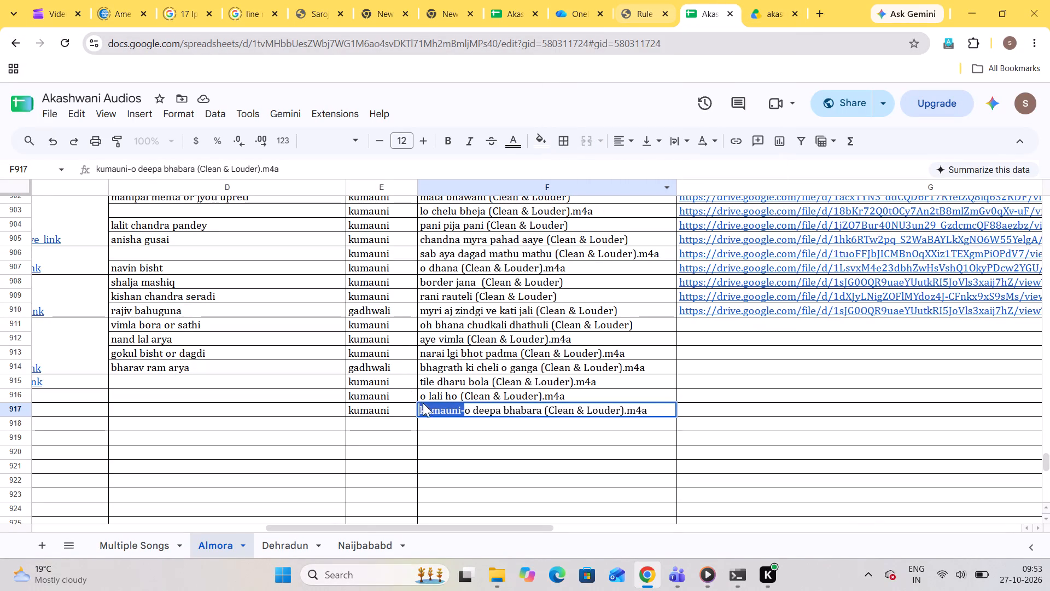
# Remove the "kumauni-" prefix from the song name in cell F917 so it reads "o deepa bhabara (Clean & Louder).m4a".
pyautogui.click(462, 410)
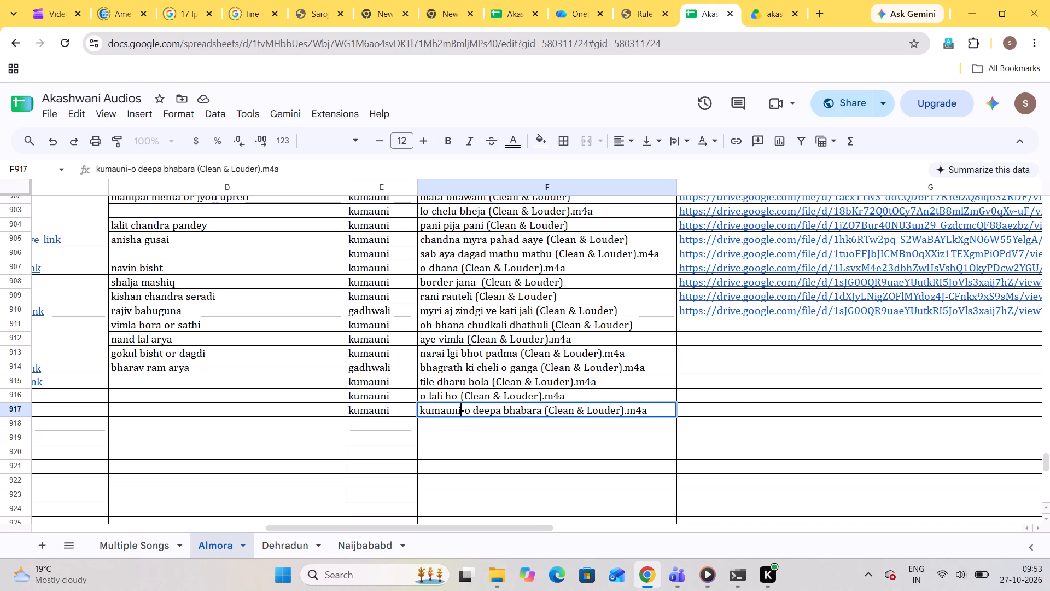
pyautogui.moveTo(462, 410); pyautogui.dragTo(419, 411)
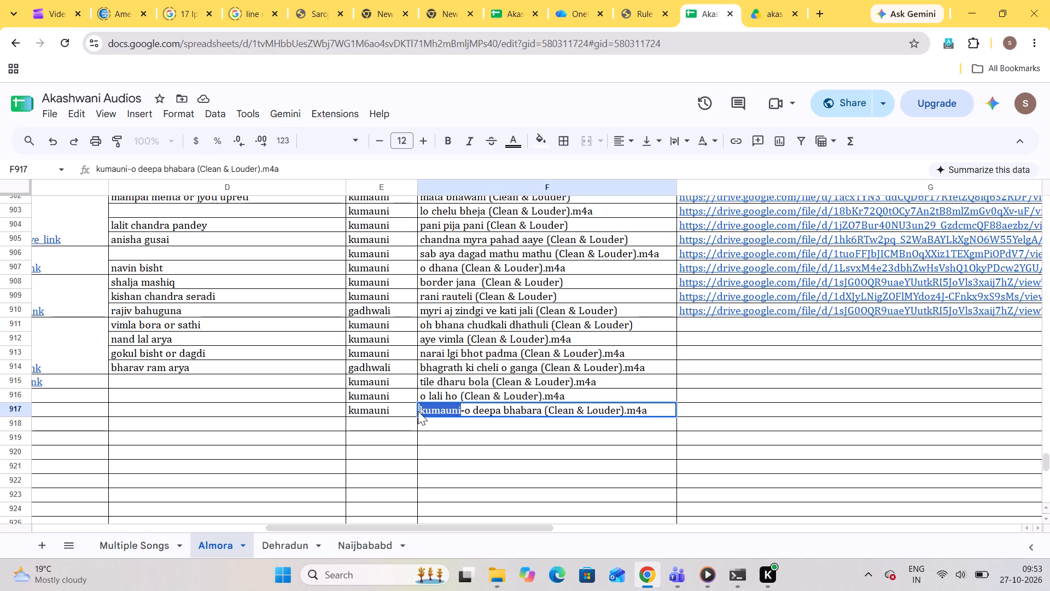
pyautogui.press('BackSpace')
pyautogui.press('Delete')
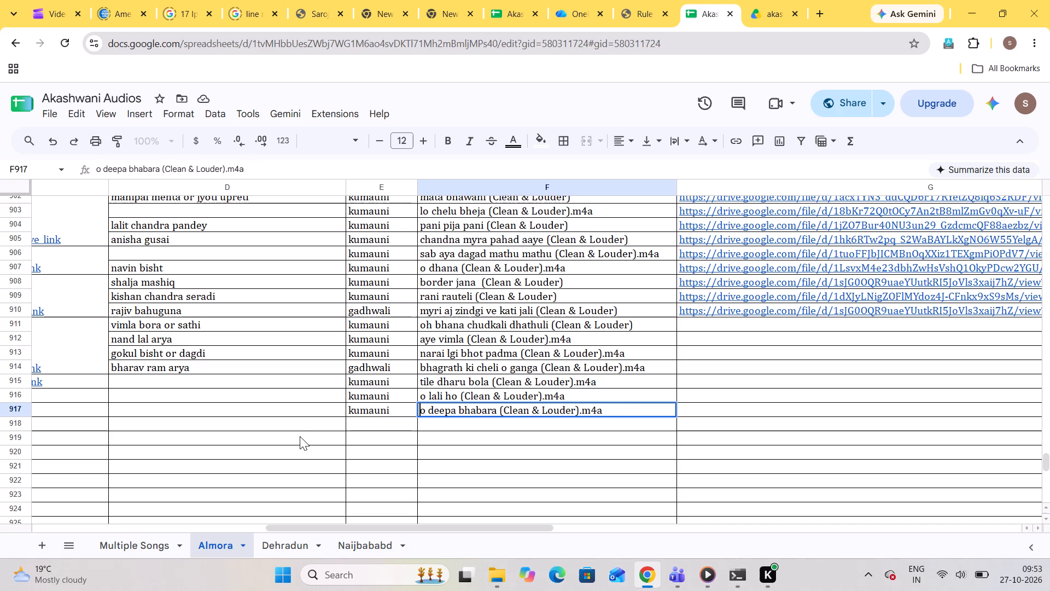
pyautogui.hscroll(2, 300, 436)
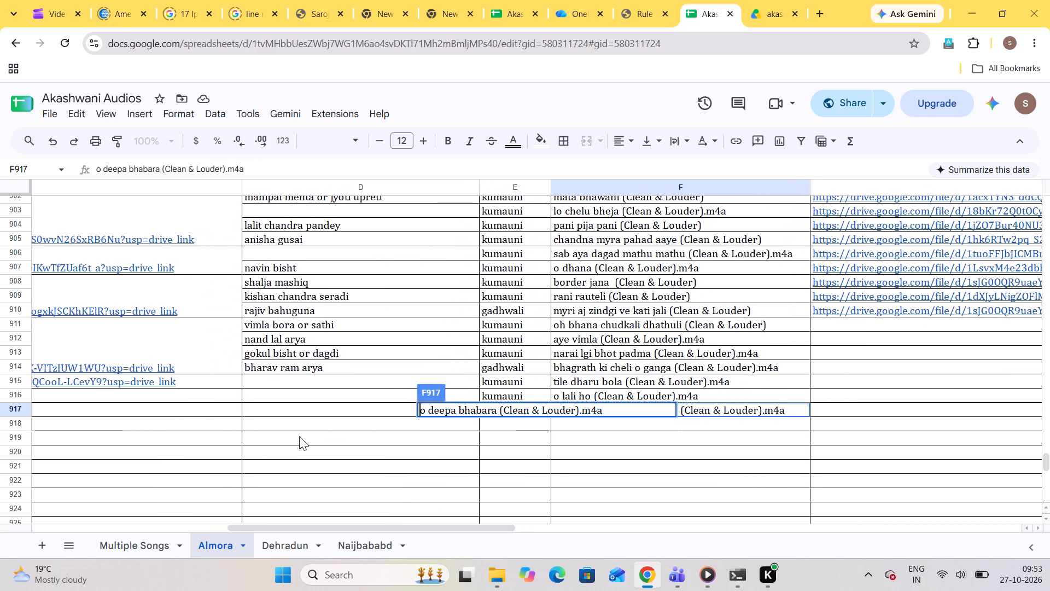
pyautogui.hscroll(1, 299, 436)
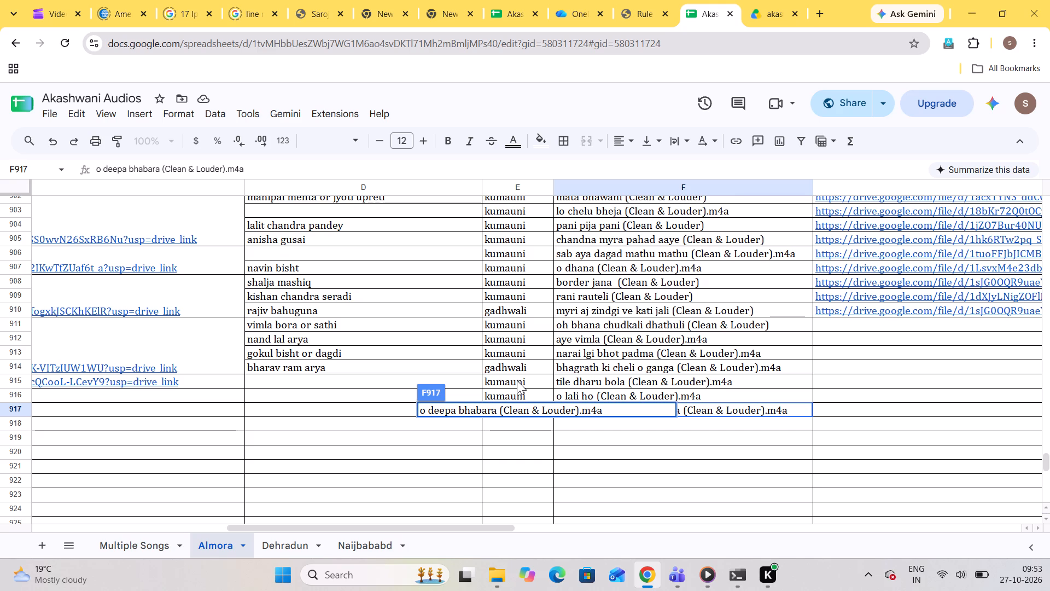
pyautogui.click(217, 385)
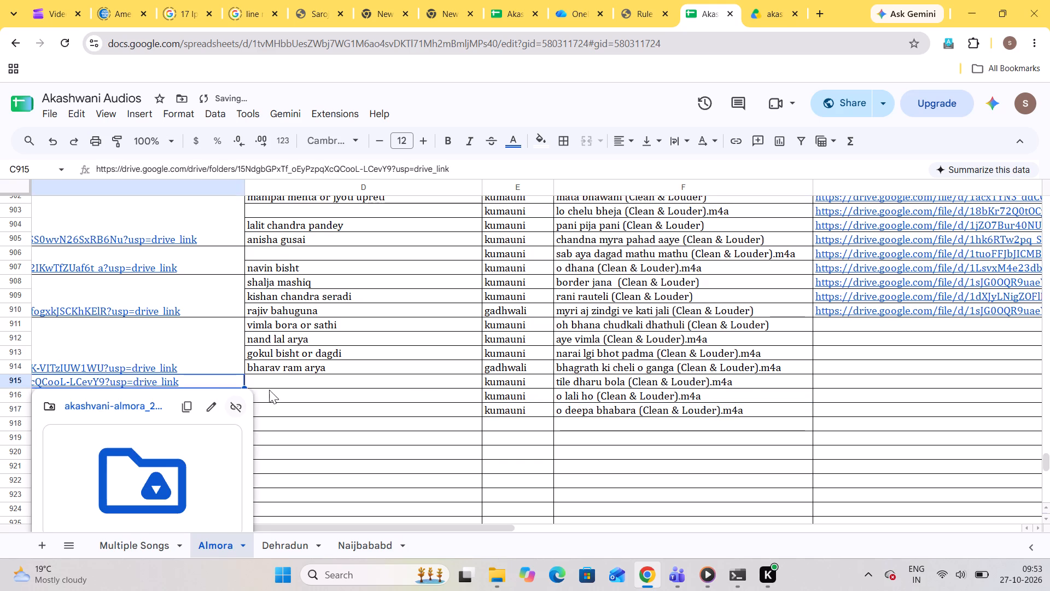
# Merge cells C915 to C917 in the folder path column around the existing Drive folder link.
pyautogui.click(272, 385)
pyautogui.click(215, 385)
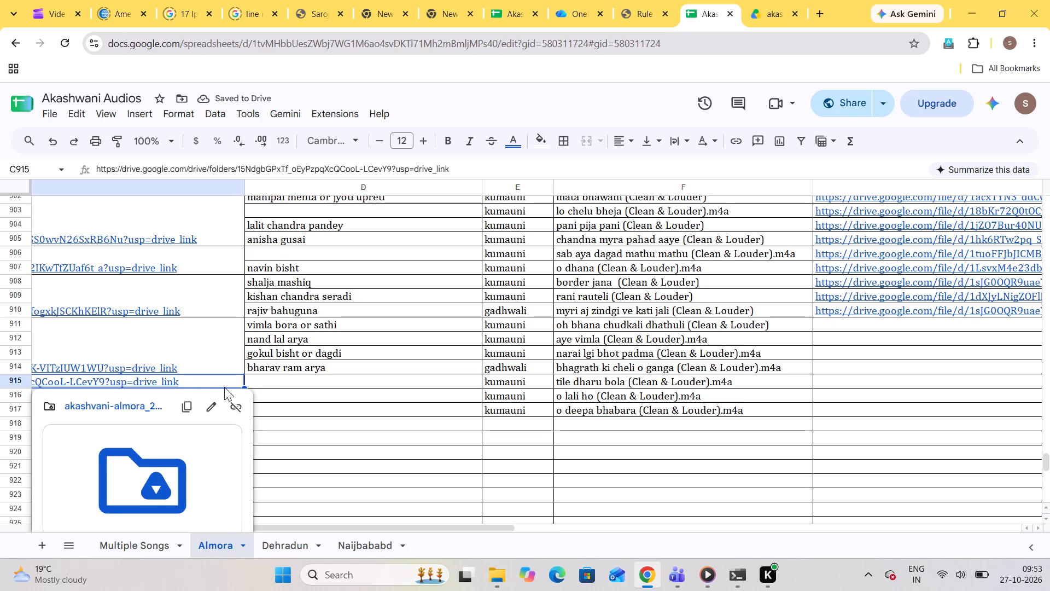
pyautogui.click(274, 407)
pyautogui.hscroll(2, 275, 403)
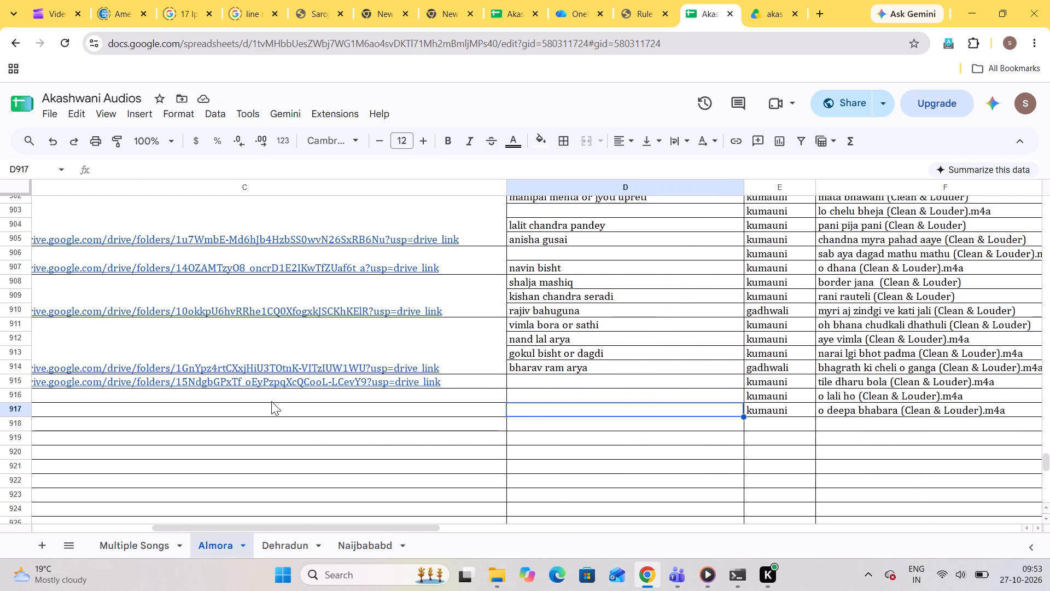
pyautogui.hscroll(1, 271, 401)
pyautogui.click(463, 381)
pyautogui.keyDown('ctrl'); pyautogui.click(464, 395); pyautogui.keyUp('ctrl')
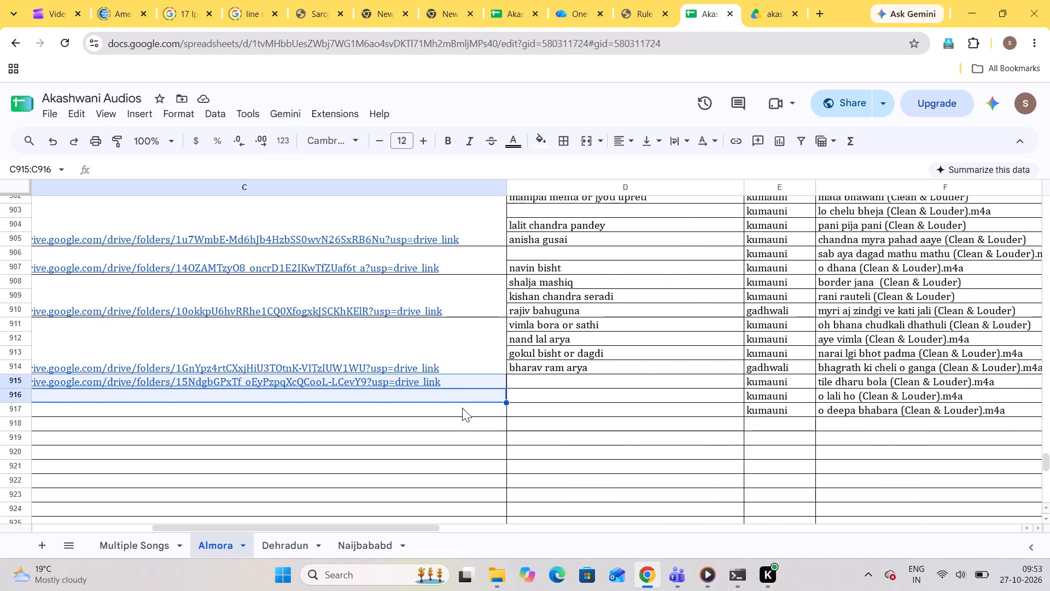
pyautogui.keyDown('ctrl'); pyautogui.click(462, 408); pyautogui.keyUp('ctrl')
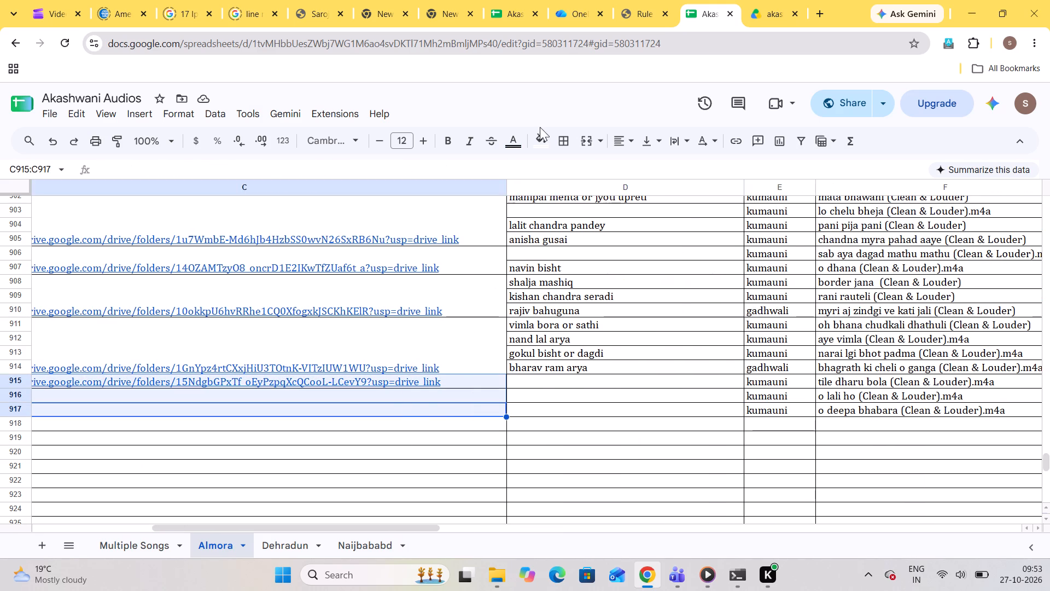
pyautogui.click(586, 140)
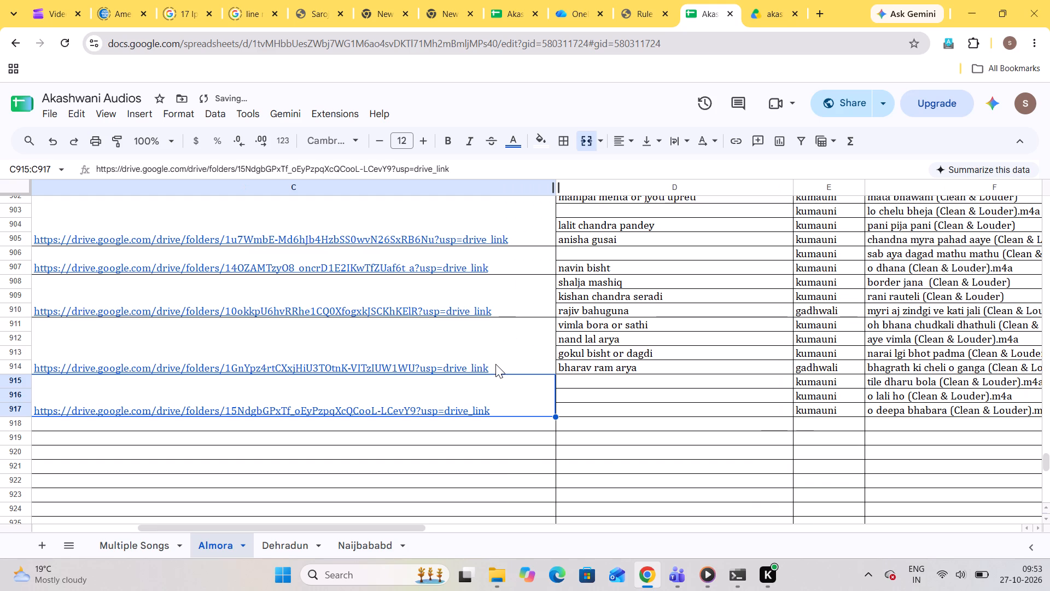
# Merge cells B915 to B917 containing the folder name akashvani-almora_20261022_110000_2xMERGED.
pyautogui.hscroll(2, 759, 381)
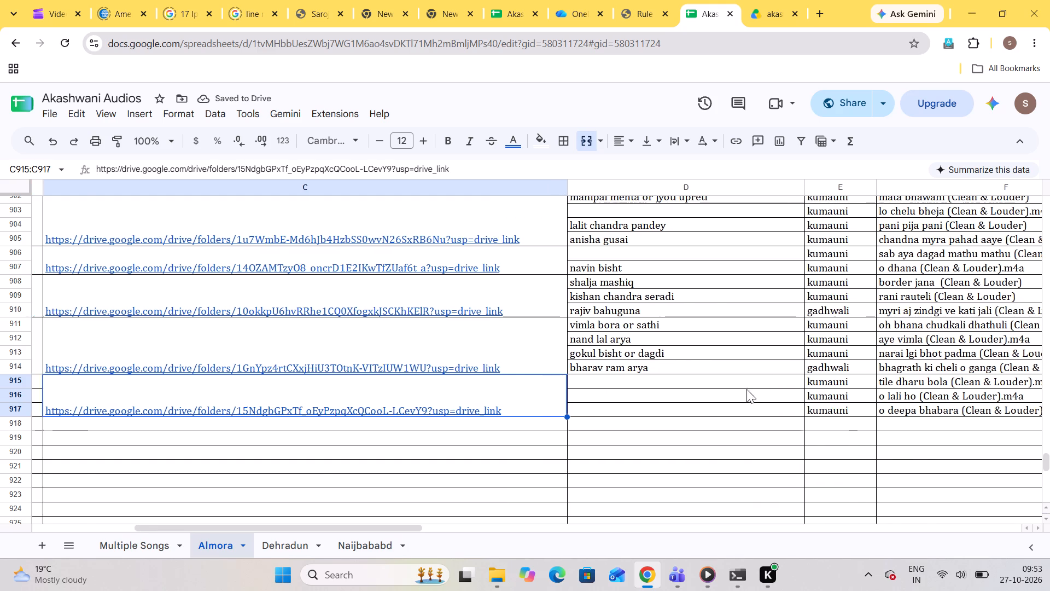
pyautogui.hscroll(3, 746, 389)
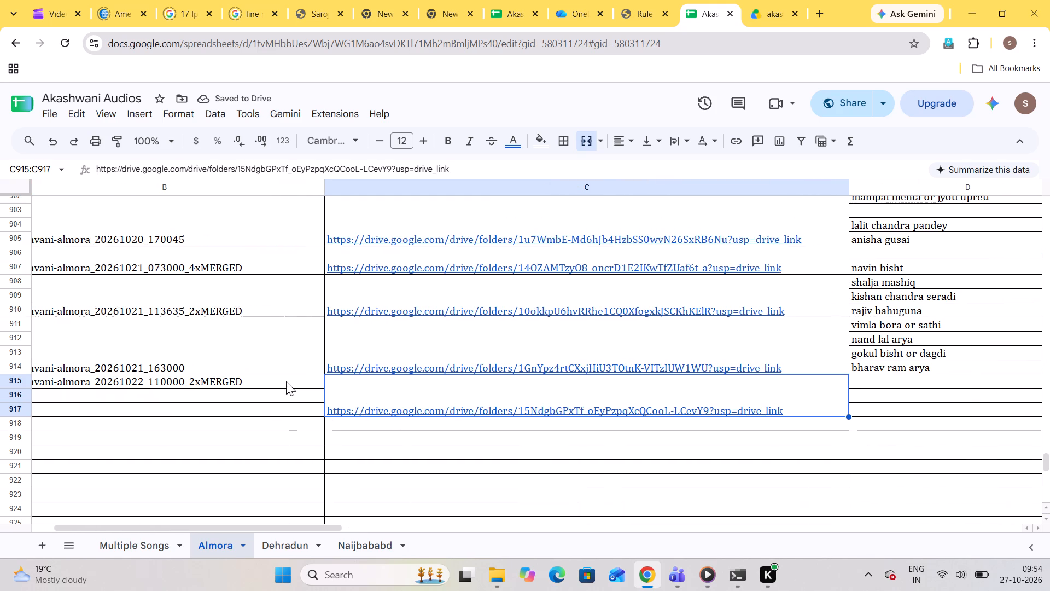
pyautogui.click(287, 381)
pyautogui.keyDown('ctrl'); pyautogui.click(281, 399); pyautogui.keyUp('ctrl')
pyautogui.keyDown('ctrl'); pyautogui.click(274, 414); pyautogui.keyUp('ctrl')
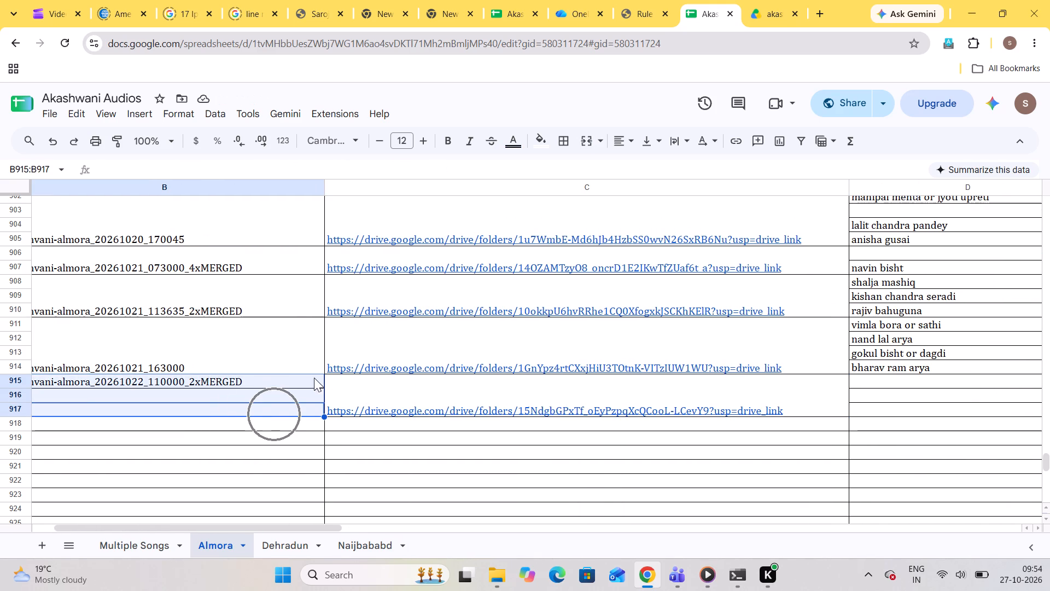
pyautogui.click(584, 138)
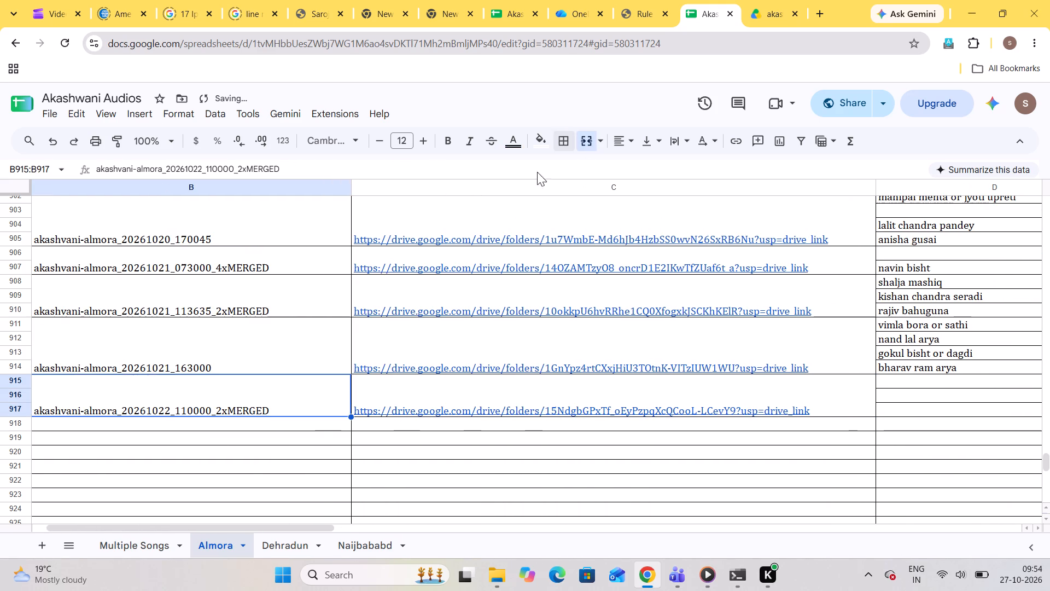
# Merge cells A915 to A917 containing serial number 303.
pyautogui.hscroll(5, 320, 318)
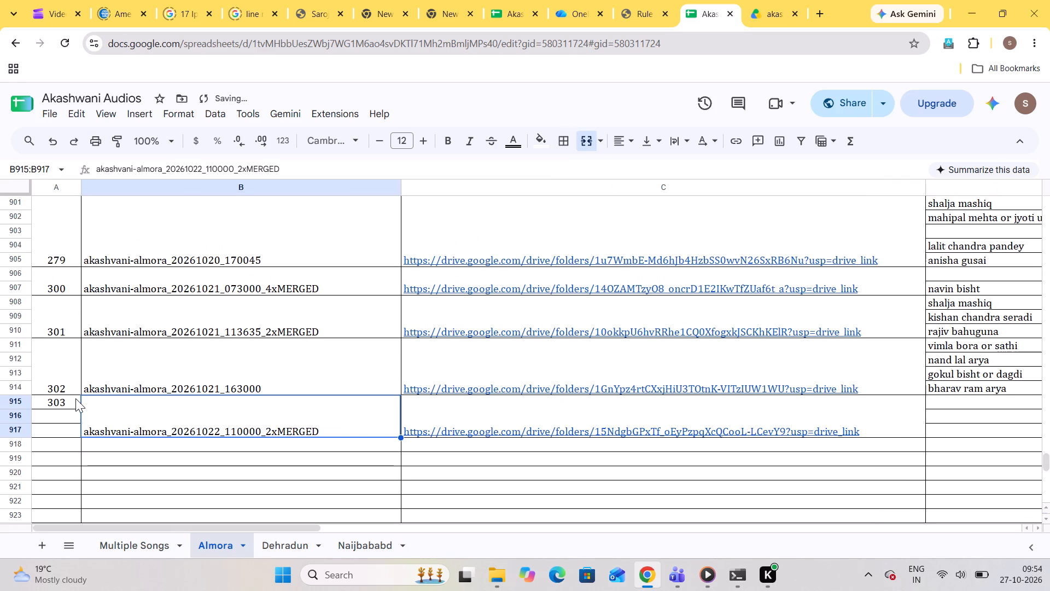
pyautogui.click(75, 398)
pyautogui.keyDown('ctrl'); pyautogui.click(73, 419); pyautogui.keyUp('ctrl')
pyautogui.keyDown('ctrl'); pyautogui.click(69, 429); pyautogui.keyUp('ctrl')
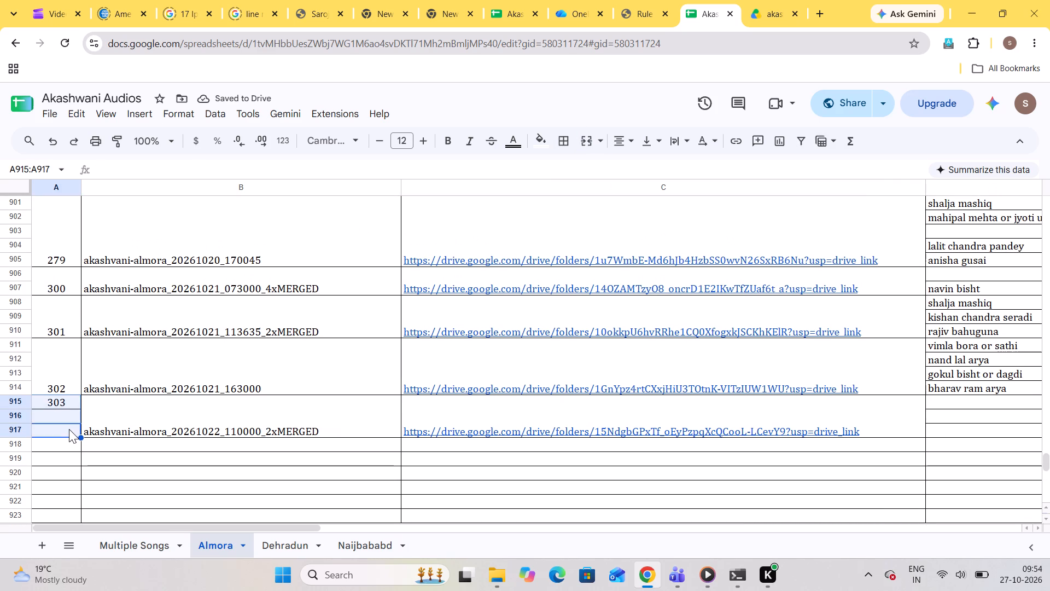
pyautogui.click(591, 146)
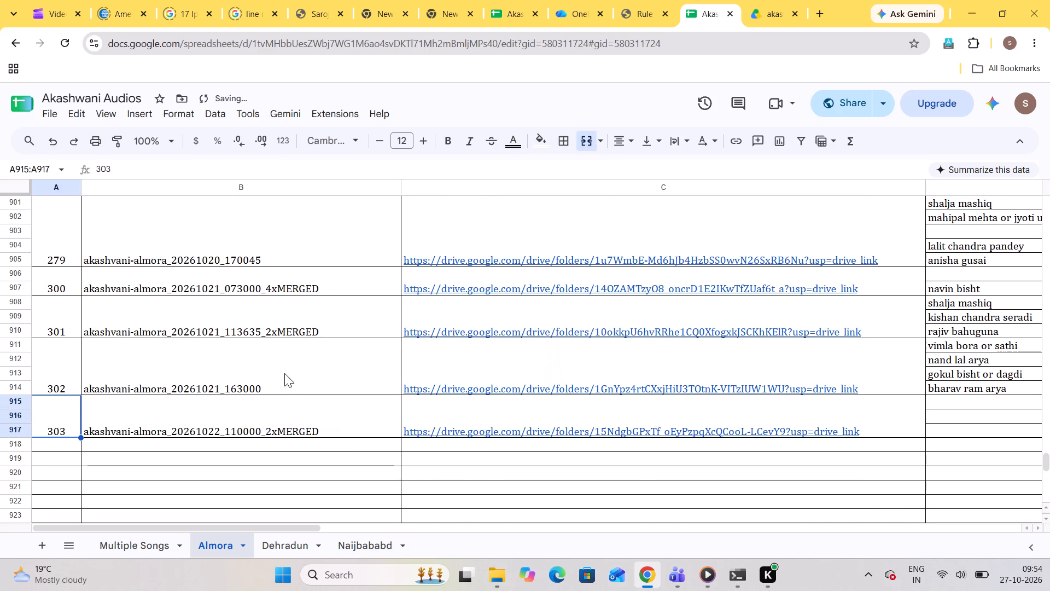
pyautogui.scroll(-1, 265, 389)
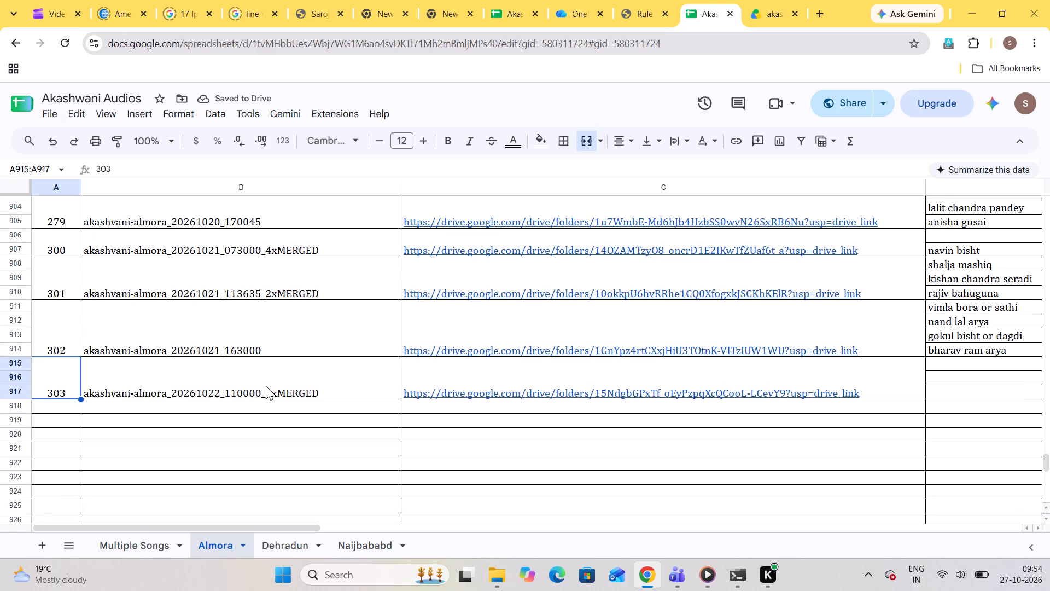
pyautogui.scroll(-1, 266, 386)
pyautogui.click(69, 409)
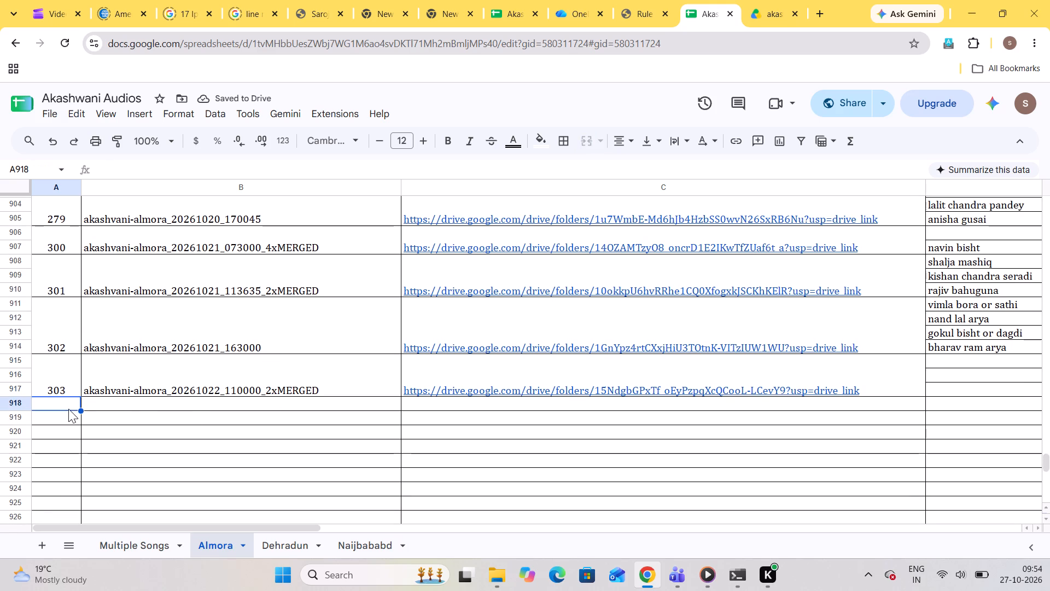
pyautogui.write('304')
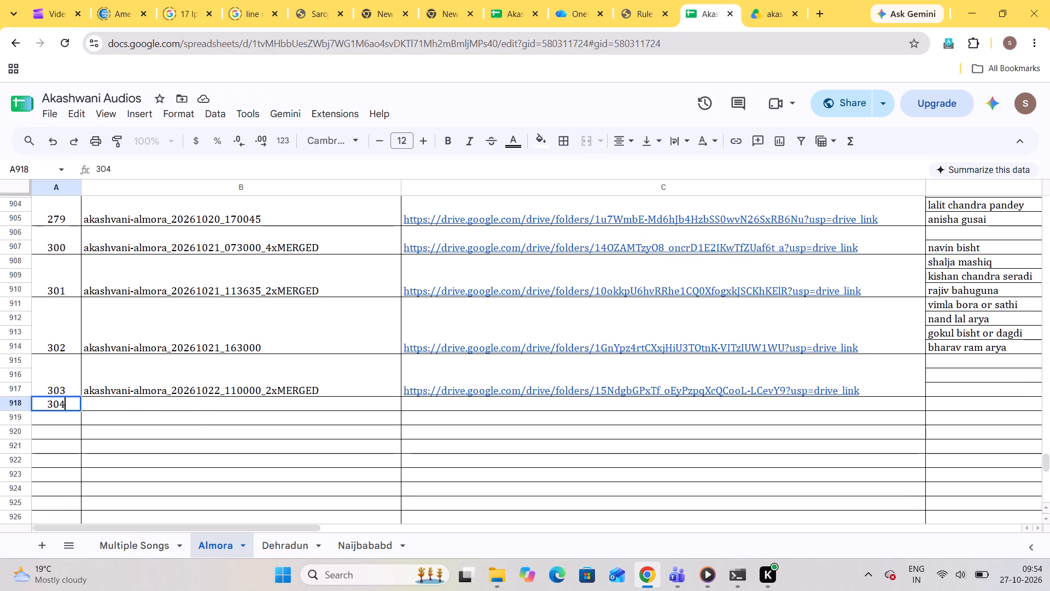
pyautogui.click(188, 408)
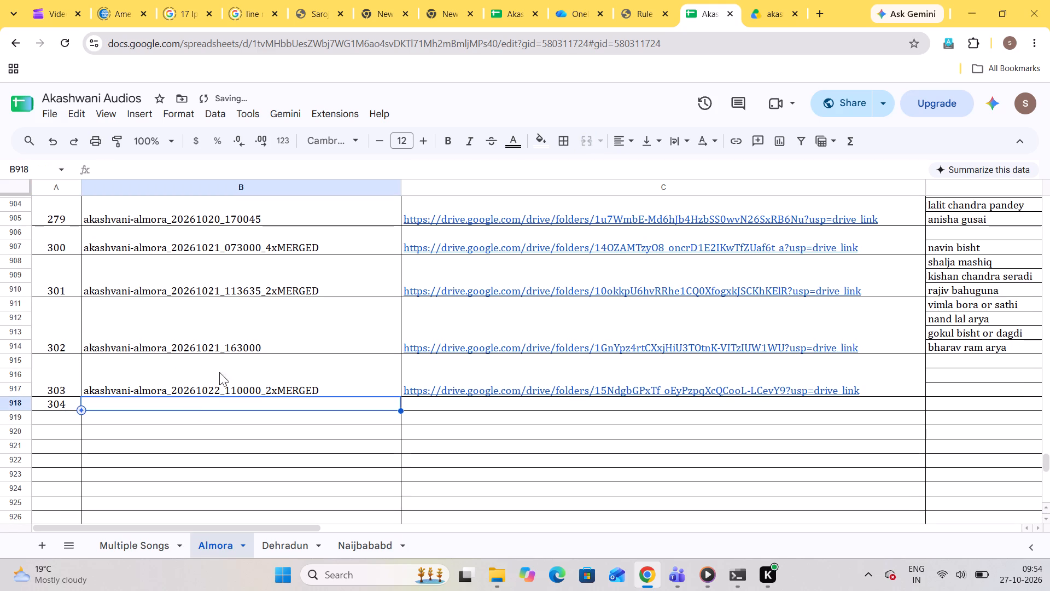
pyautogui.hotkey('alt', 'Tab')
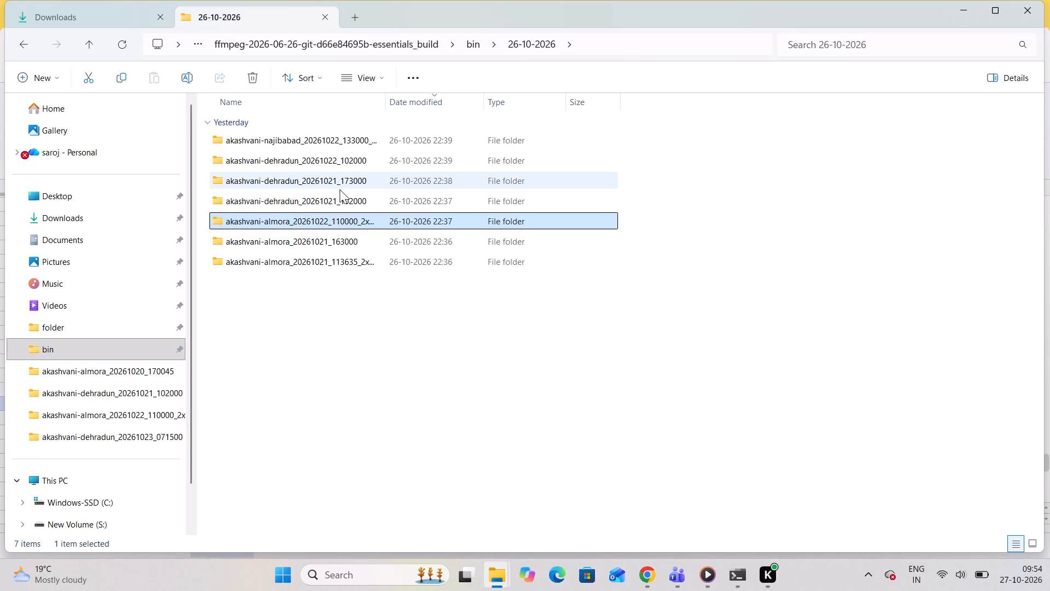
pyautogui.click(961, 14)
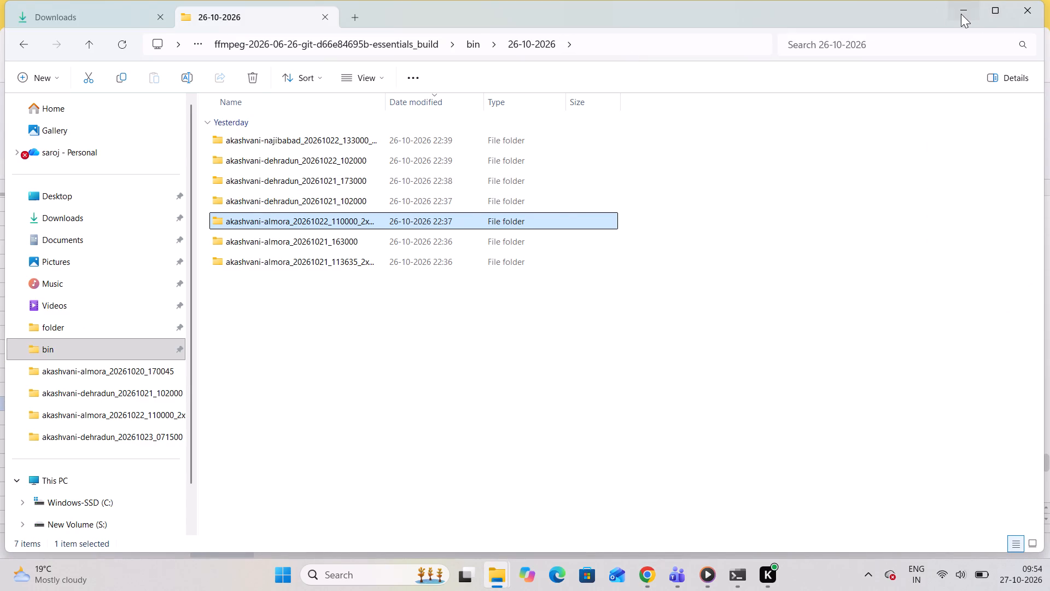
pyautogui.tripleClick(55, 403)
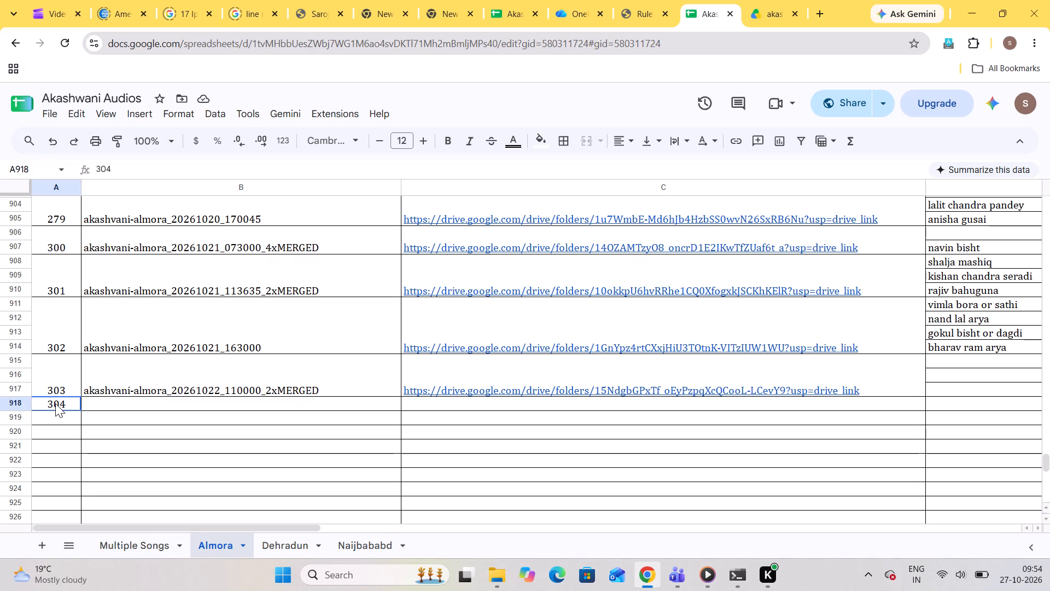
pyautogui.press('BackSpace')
# Switch to the Dehradun sheet and check which song rows belong to its last entry, serial number 67.
pyautogui.click(305, 543)
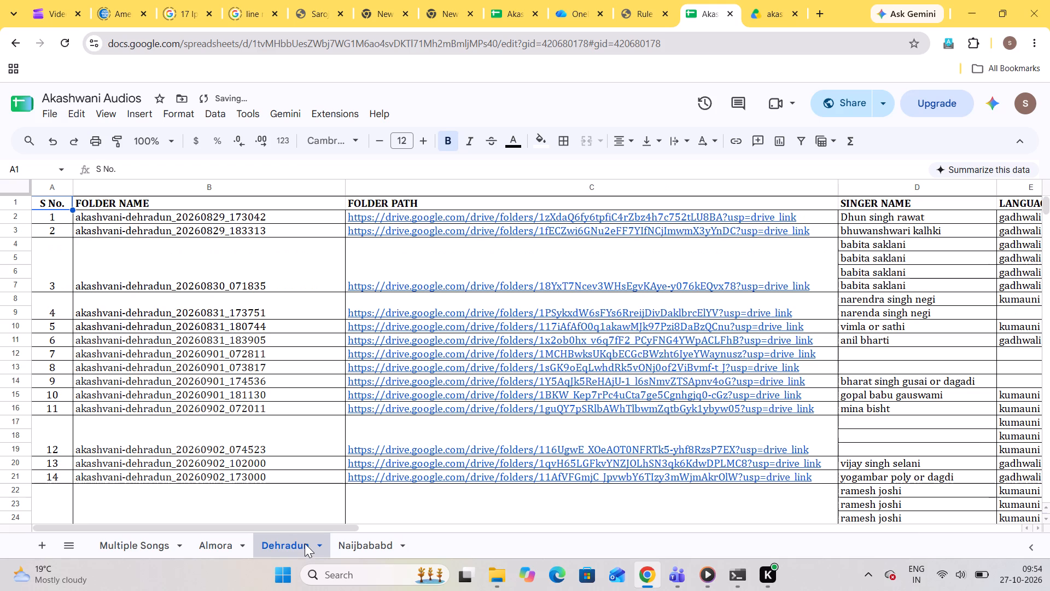
pyautogui.scroll(-3, 306, 343)
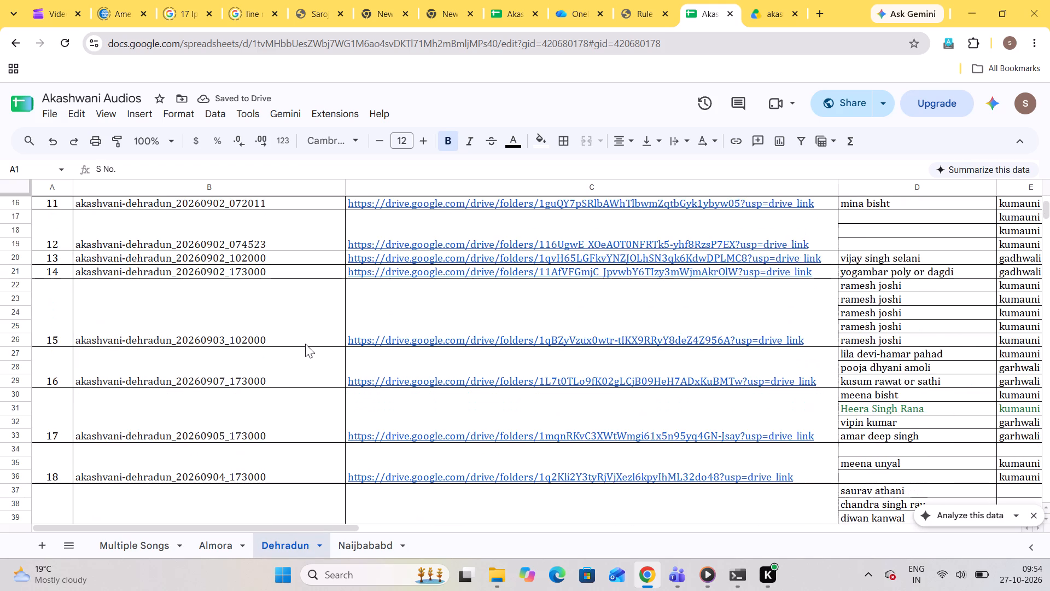
pyautogui.scroll(-11, 266, 362)
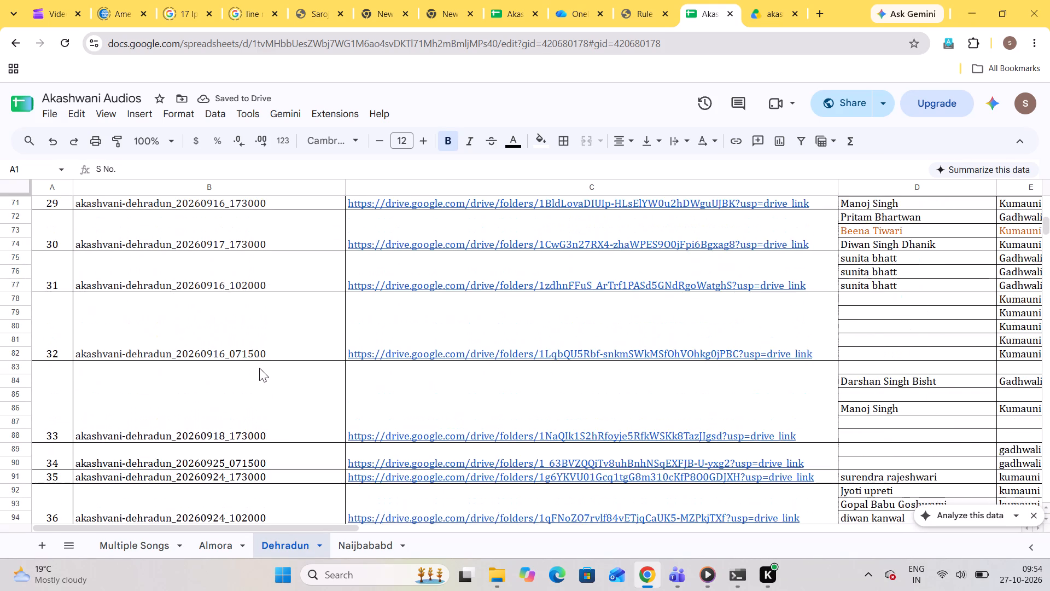
pyautogui.scroll(7, 259, 368)
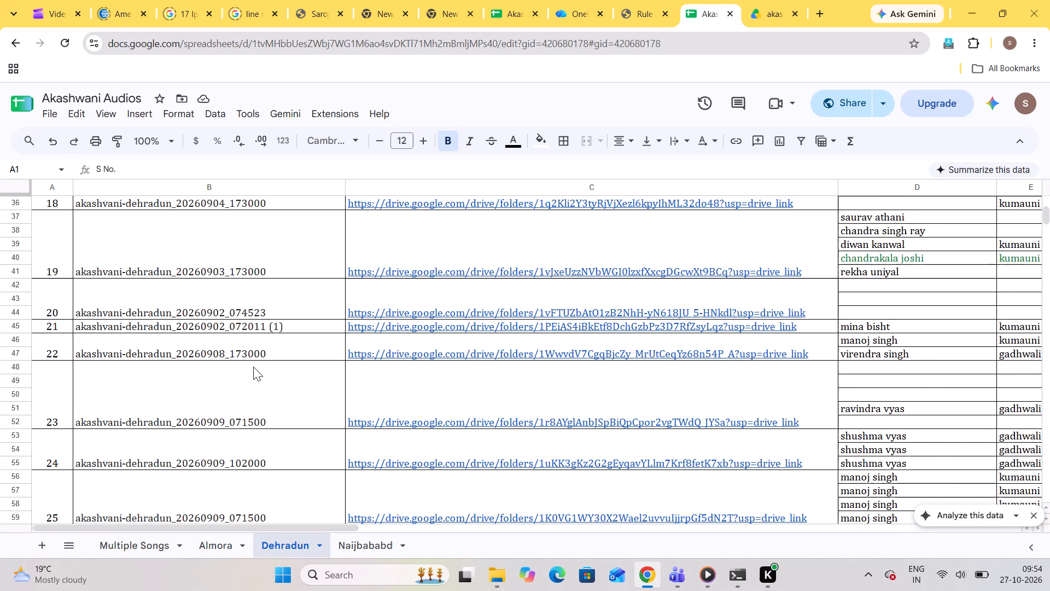
pyautogui.scroll(1, 250, 366)
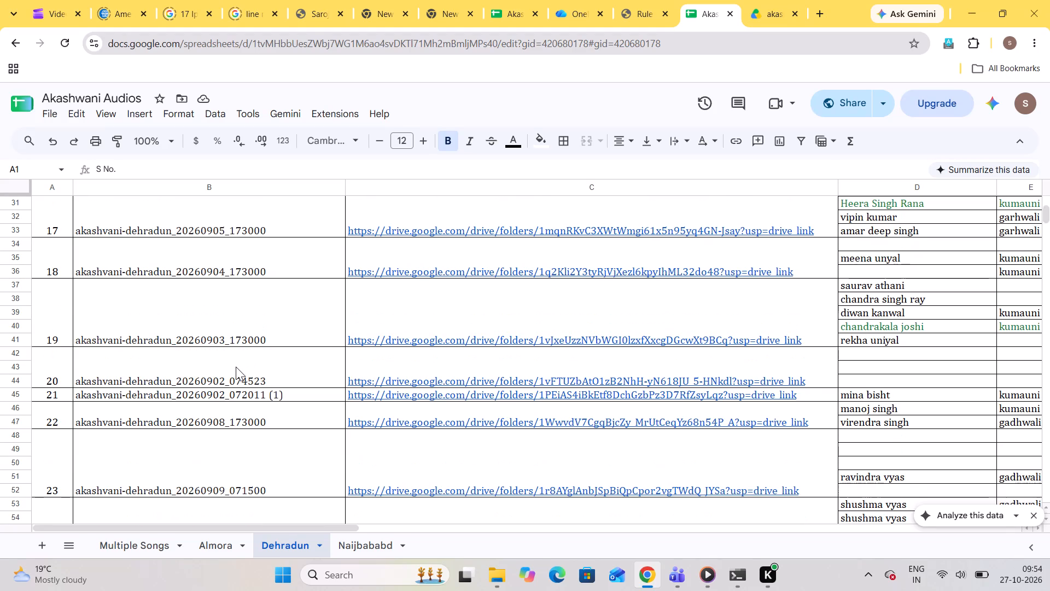
pyautogui.scroll(-6, 236, 367)
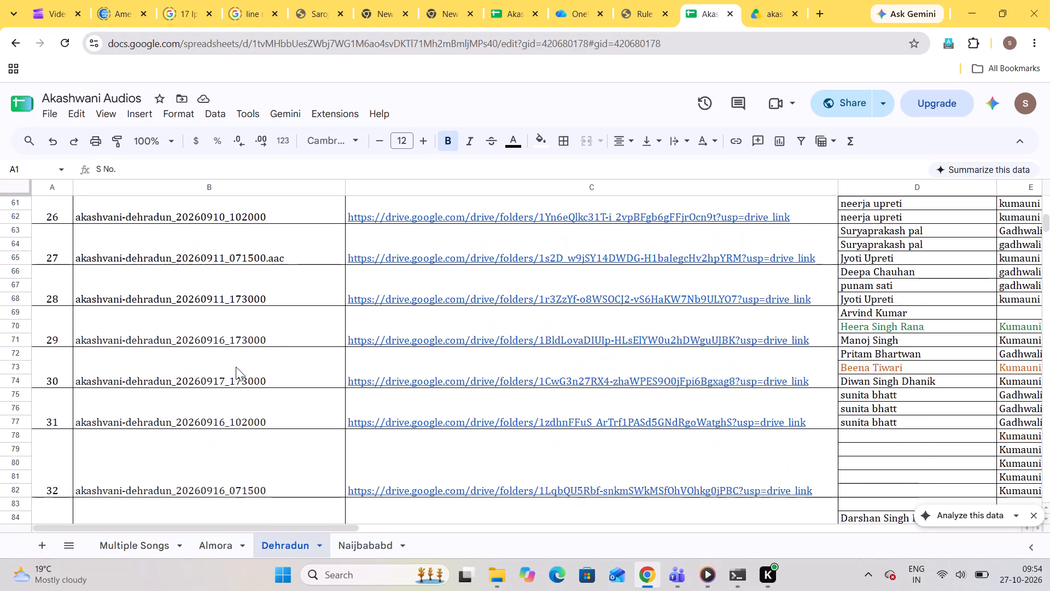
pyautogui.scroll(-7, 236, 367)
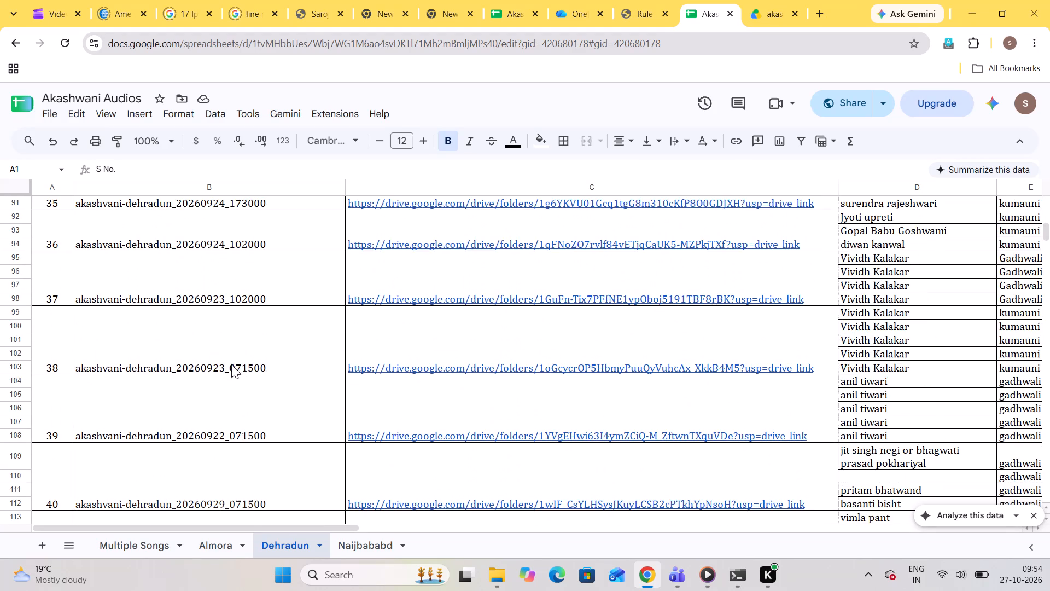
pyautogui.scroll(-11, 227, 358)
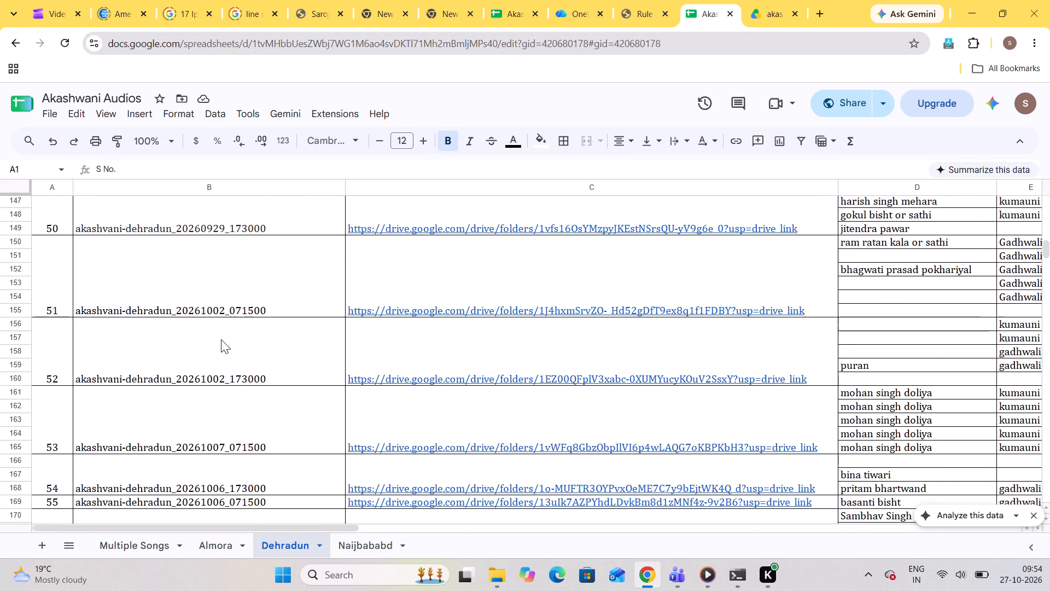
pyautogui.scroll(-8, 220, 339)
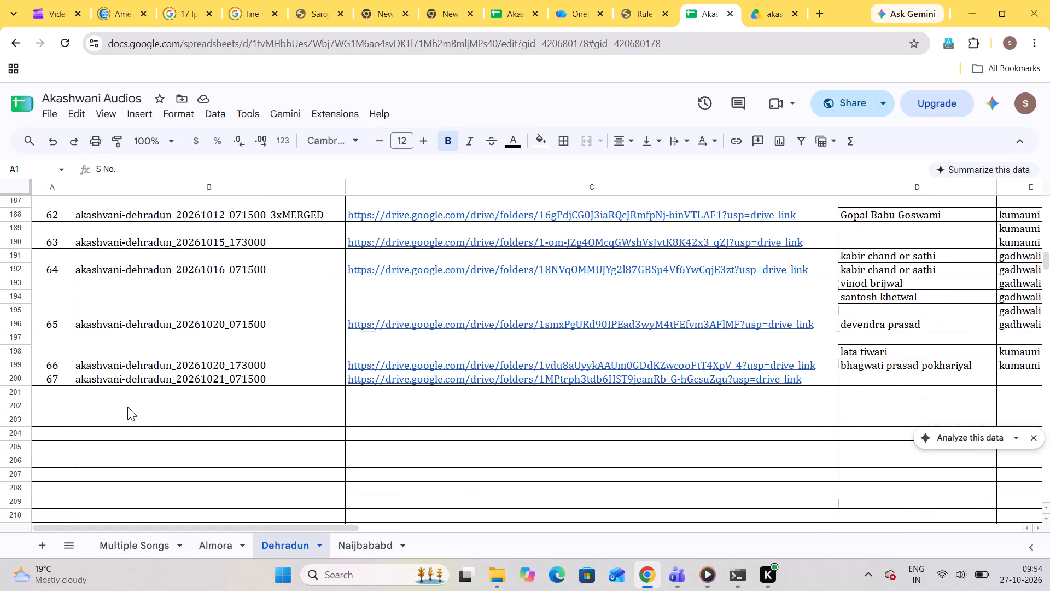
pyautogui.hscroll(-3, 132, 396)
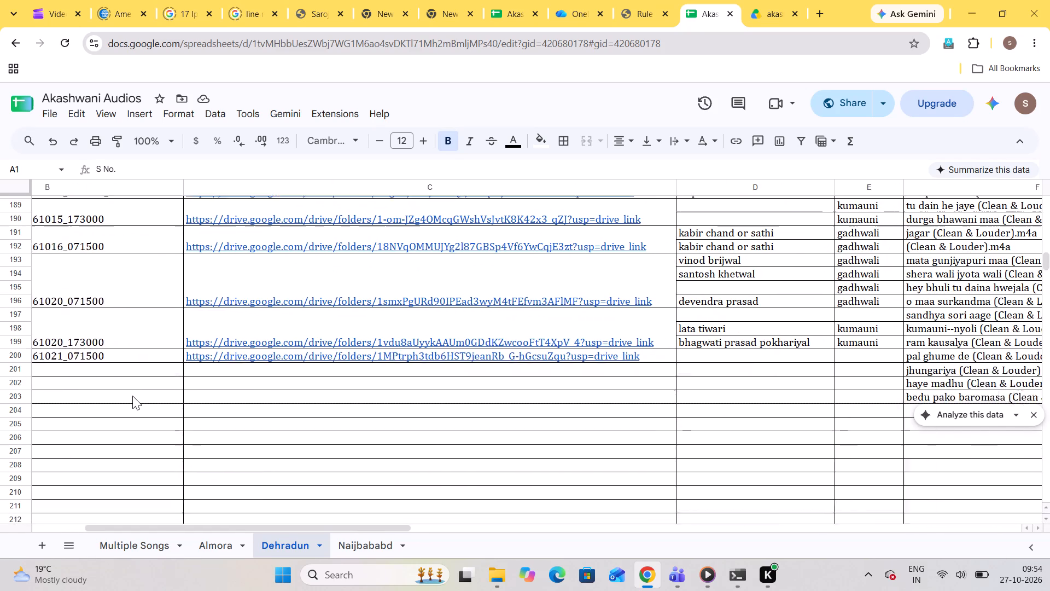
pyautogui.hscroll(-1, 132, 396)
pyautogui.hscroll(-1, 879, 408)
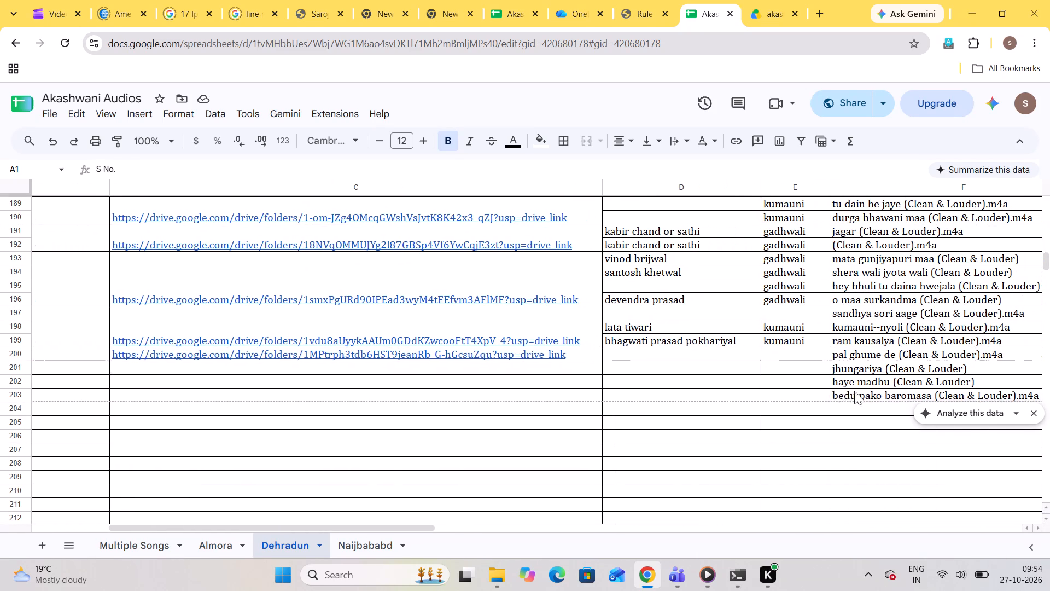
pyautogui.hscroll(-1, 854, 391)
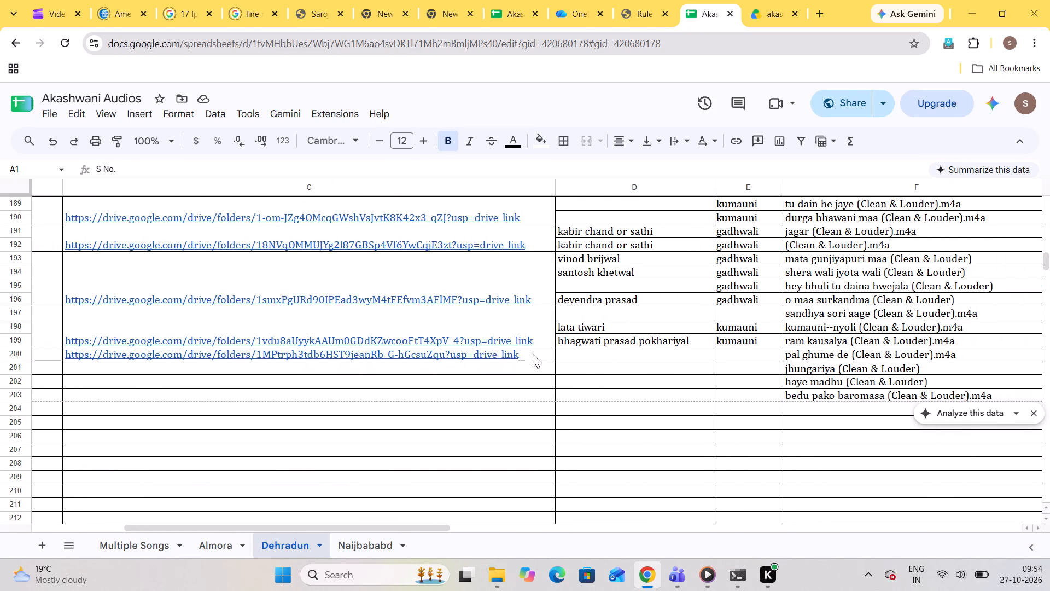
# Merge cells C200 to C203 in the folder path column around the Drive link of entry 67.
pyautogui.click(533, 354)
pyautogui.keyDown('ctrl'); pyautogui.click(529, 368); pyautogui.keyUp('ctrl')
pyautogui.keyDown('ctrl'); pyautogui.click(528, 383); pyautogui.keyUp('ctrl')
pyautogui.keyDown('ctrl'); pyautogui.click(528, 398); pyautogui.keyUp('ctrl')
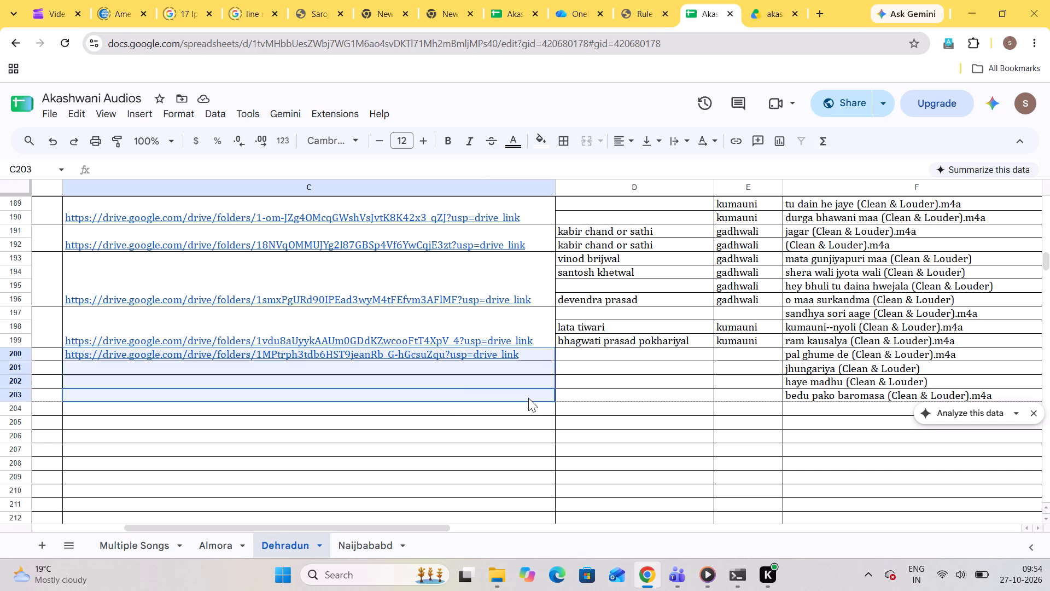
pyautogui.click(583, 142)
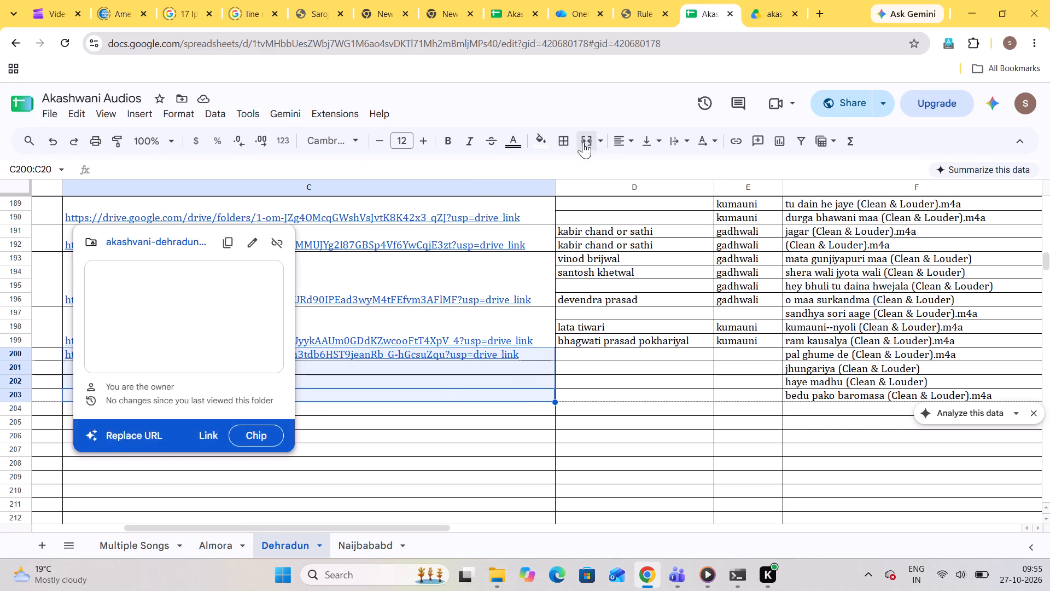
# Merge cells B200 to B203 containing the folder name akashvani-dehradun_20261021_071500.
pyautogui.hscroll(1, 523, 409)
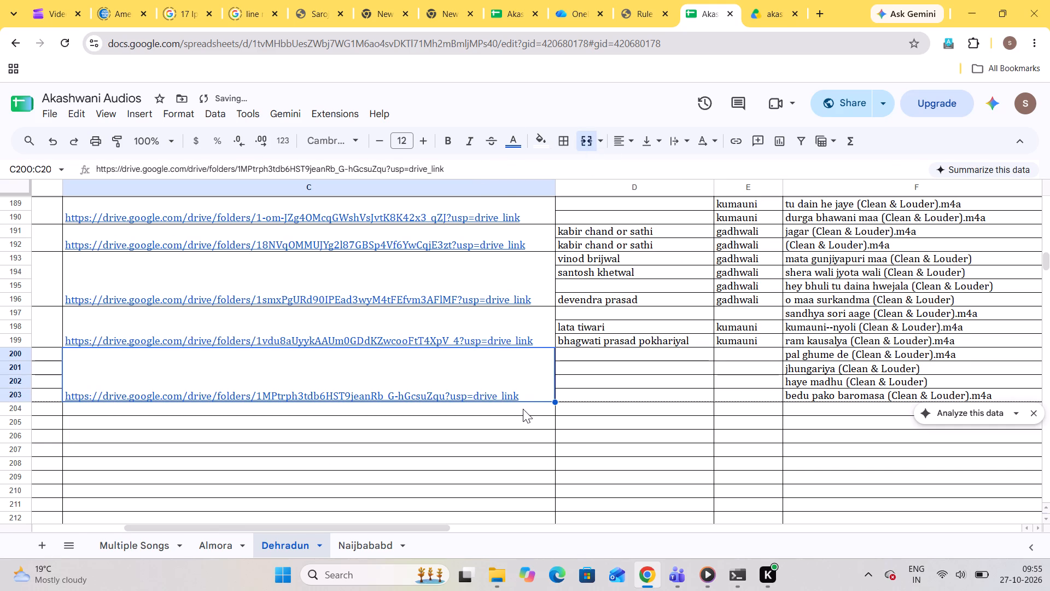
pyautogui.hscroll(1, 523, 409)
pyautogui.hscroll(2, 399, 421)
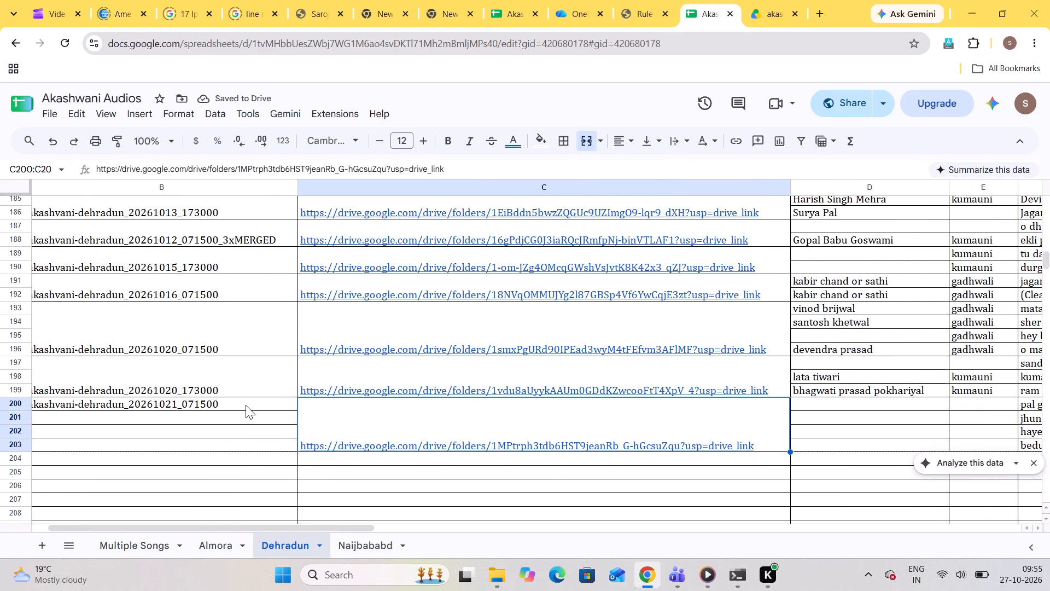
pyautogui.click(246, 405)
pyautogui.keyDown('ctrl'); pyautogui.click(241, 418); pyautogui.keyUp('ctrl')
pyautogui.keyDown('ctrl'); pyautogui.click(225, 431); pyautogui.keyUp('ctrl')
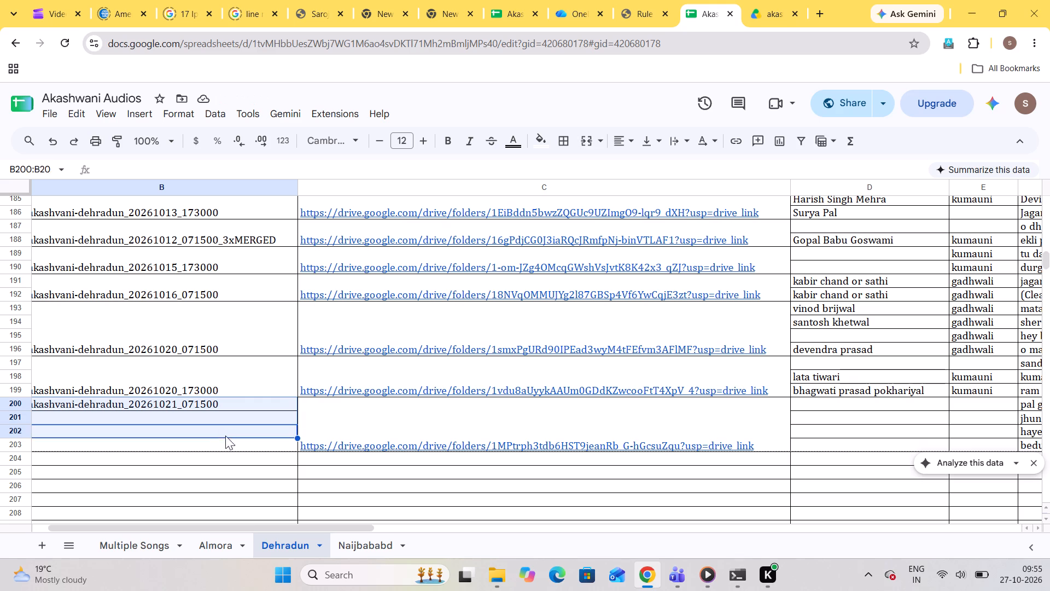
pyautogui.keyDown('ctrl'); pyautogui.click(226, 445); pyautogui.keyUp('ctrl')
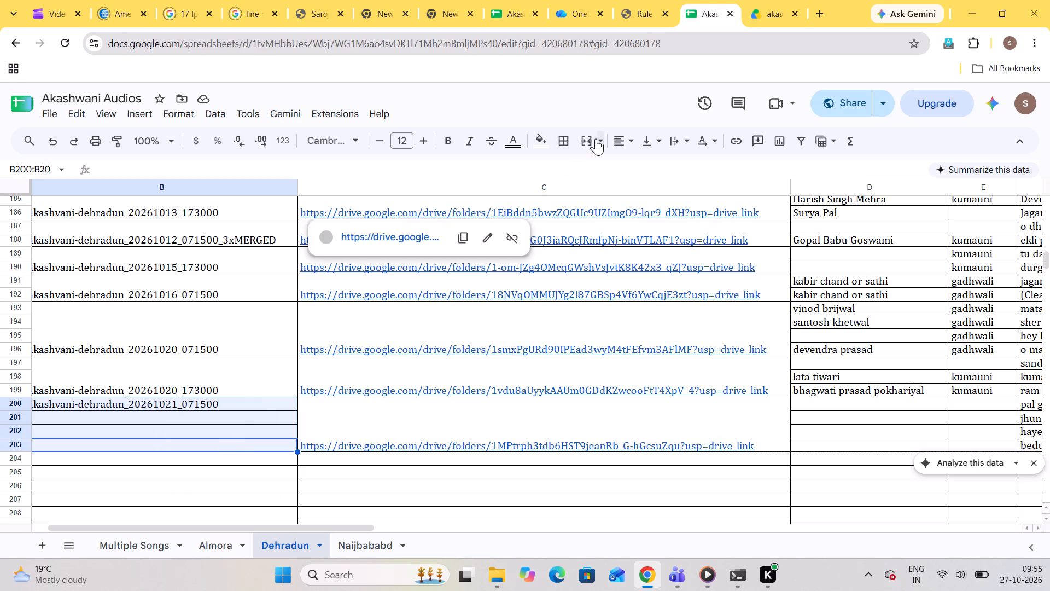
pyautogui.click(592, 140)
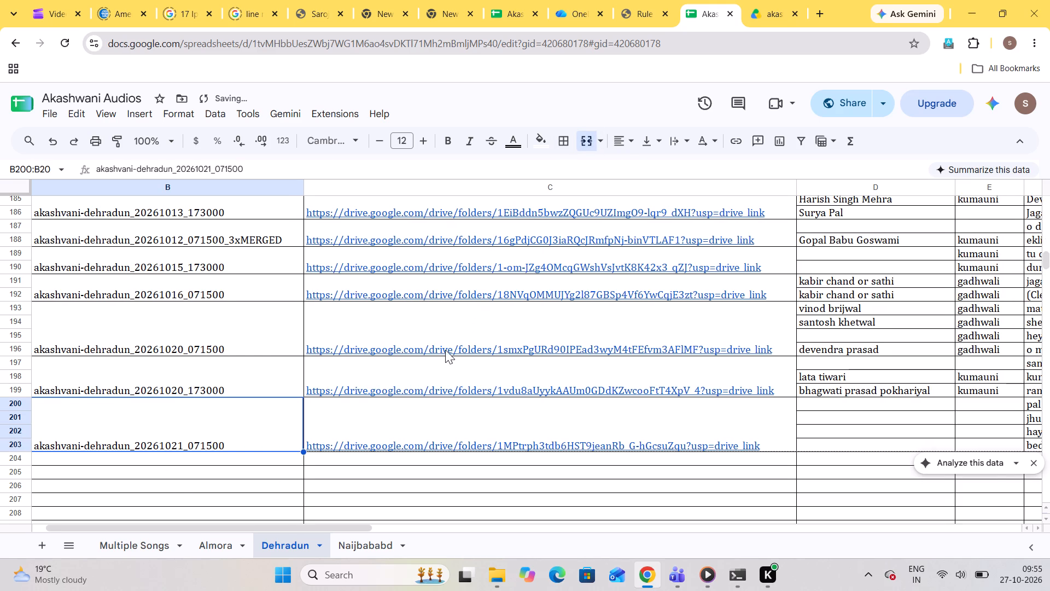
# Merge cells A200 to A203 containing serial number 67.
pyautogui.hscroll(4, 445, 350)
pyautogui.click(60, 406)
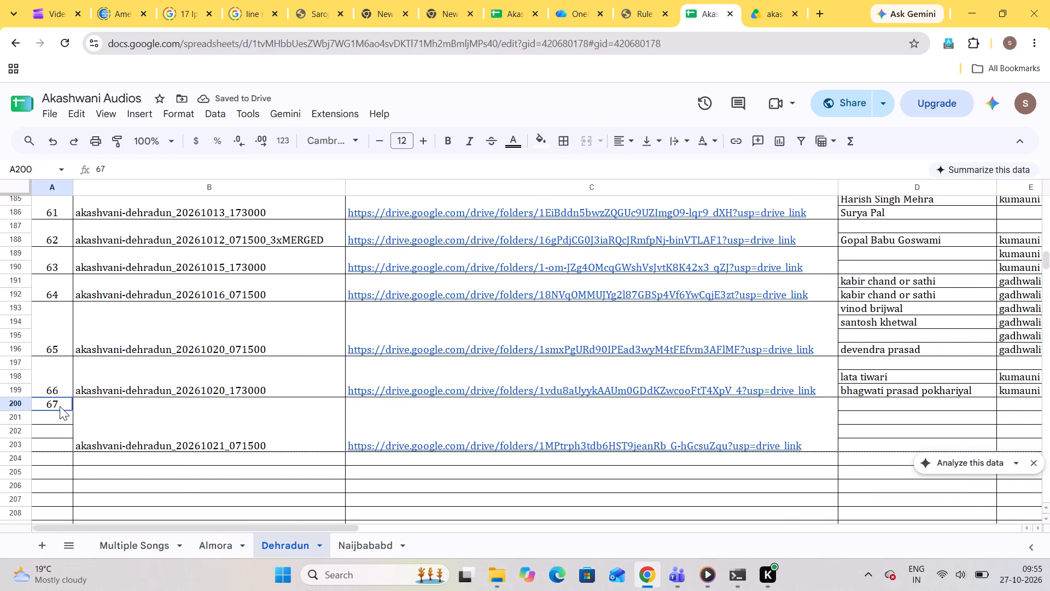
pyautogui.keyDown('ctrl'); pyautogui.click(61, 419); pyautogui.keyUp('ctrl')
pyautogui.keyDown('ctrl'); pyautogui.click(61, 434); pyautogui.keyUp('ctrl')
pyautogui.keyDown('ctrl'); pyautogui.click(60, 445); pyautogui.keyUp('ctrl')
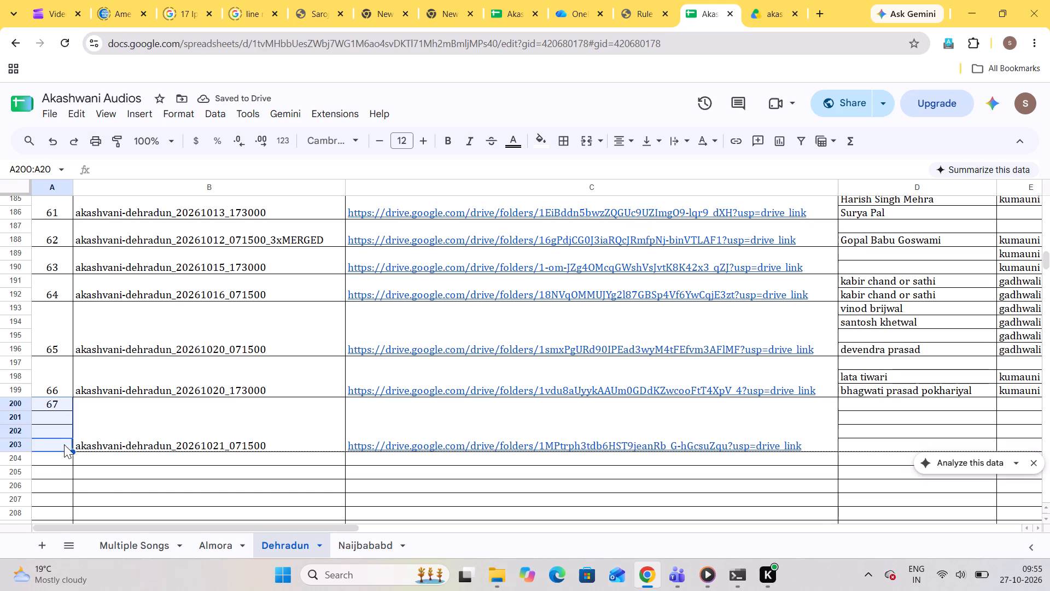
pyautogui.click(586, 136)
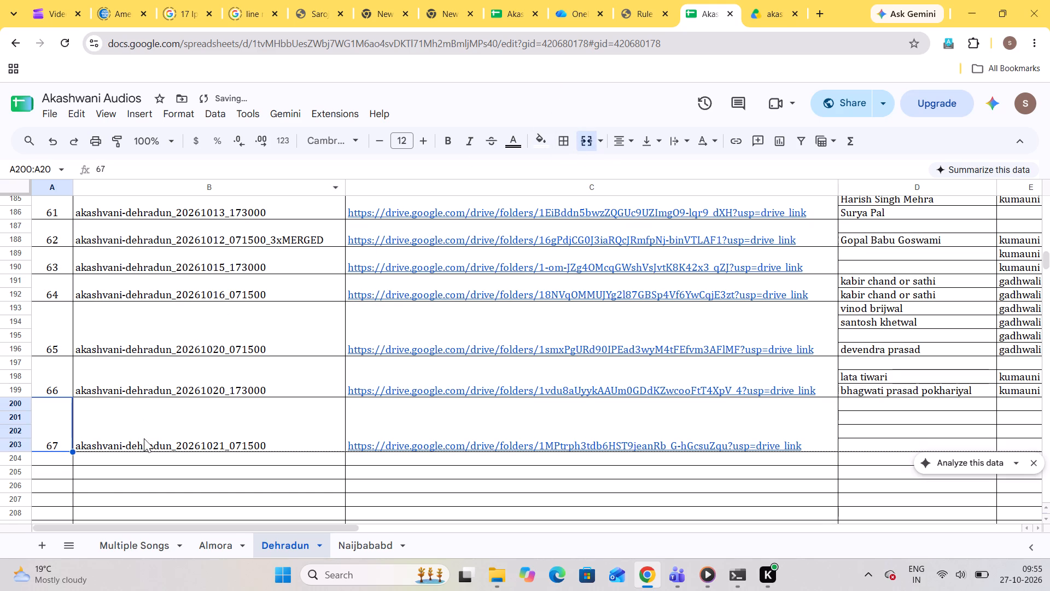
# Enter serial number 68 in cell A204 for a new Dehradun entry.
pyautogui.click(65, 460)
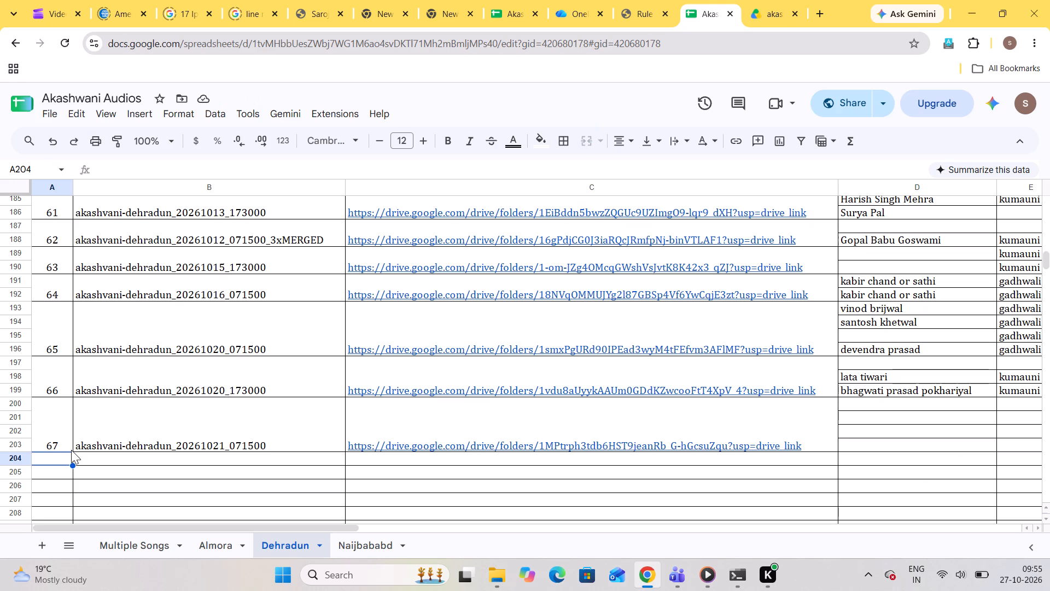
pyautogui.write('68')
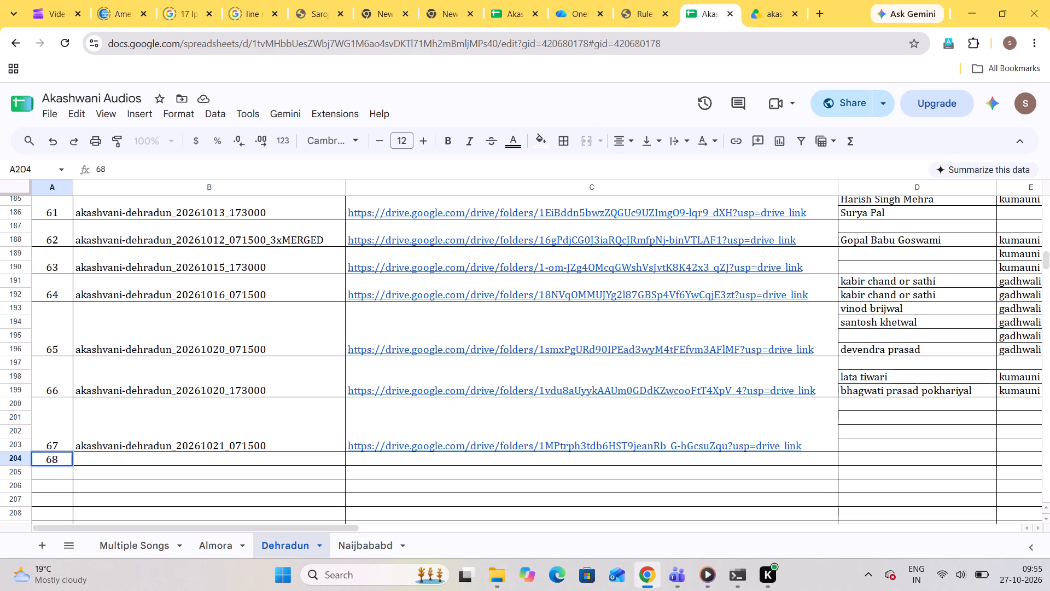
pyautogui.click(98, 457)
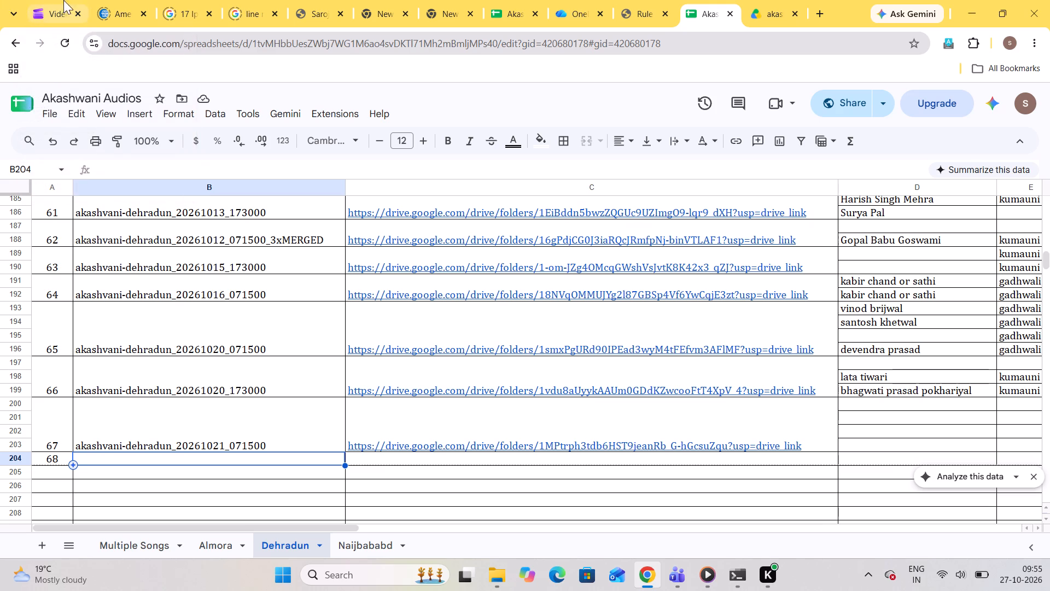
# Switch to Google Drive, leave the open file rename, view the parent folder Songs-26-10-2026, and return to the spreadsheet.
pyautogui.click(773, 2)
pyautogui.click(330, 119)
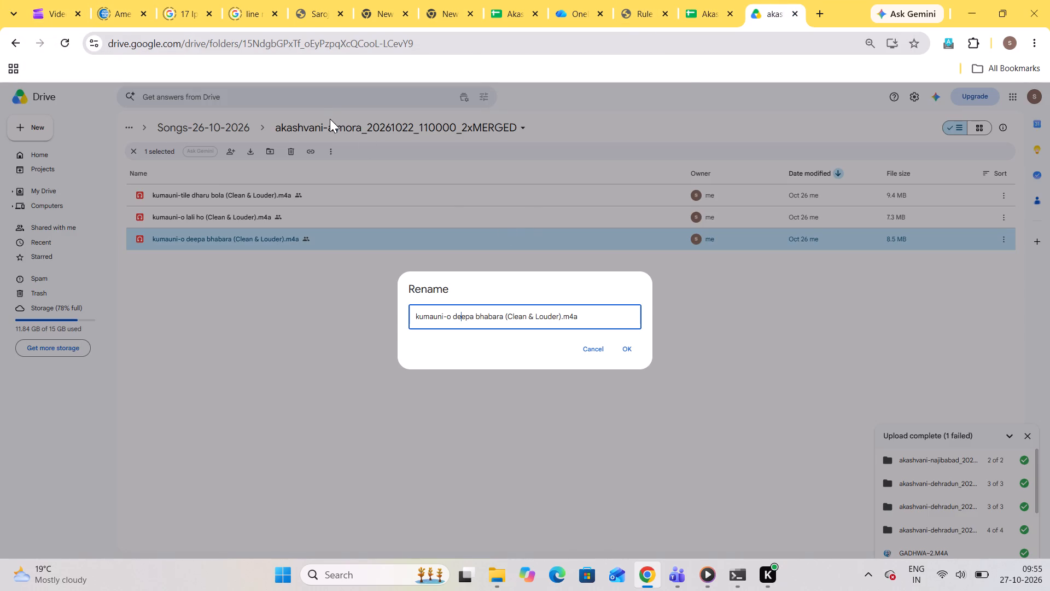
pyautogui.click(197, 122)
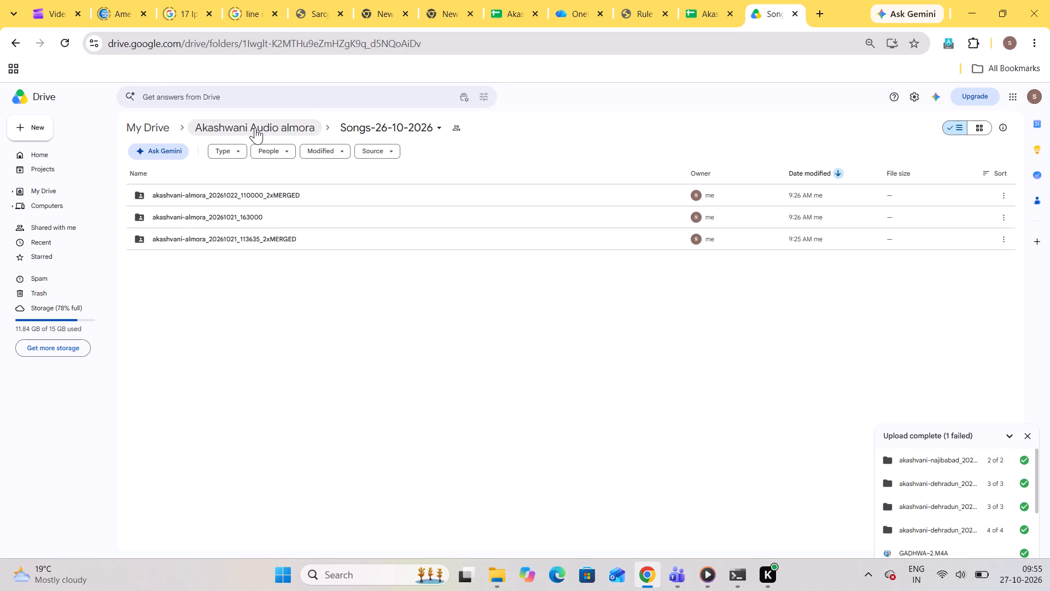
pyautogui.click(703, 13)
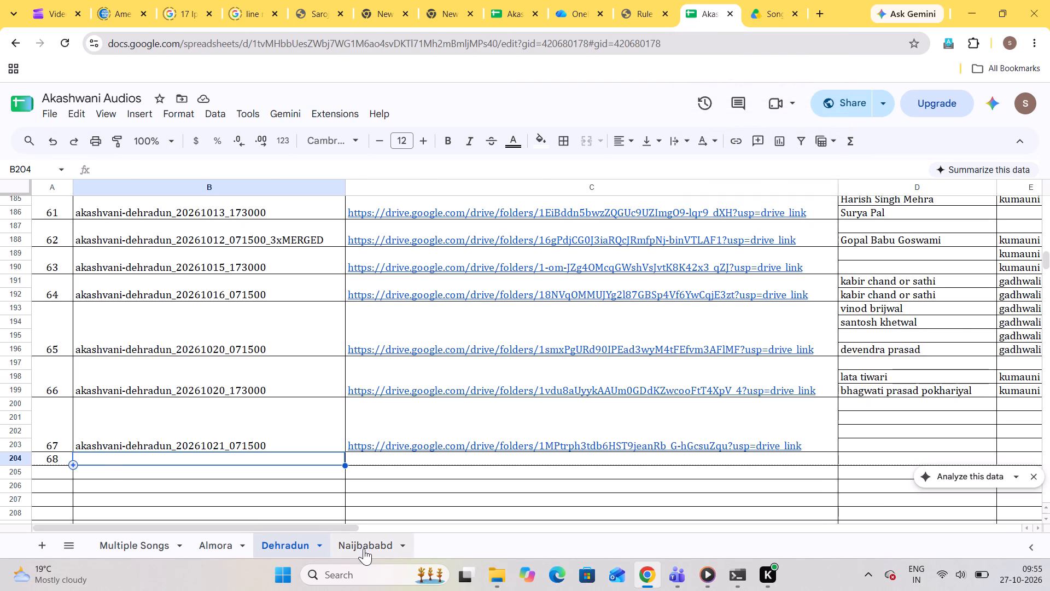
# Copy the folder name akashvani-dehradun_20261021_102000 from File Explorer into cell B204, opening that folder in File Explorer as well.
pyautogui.hotkey('alt', 'Tab')
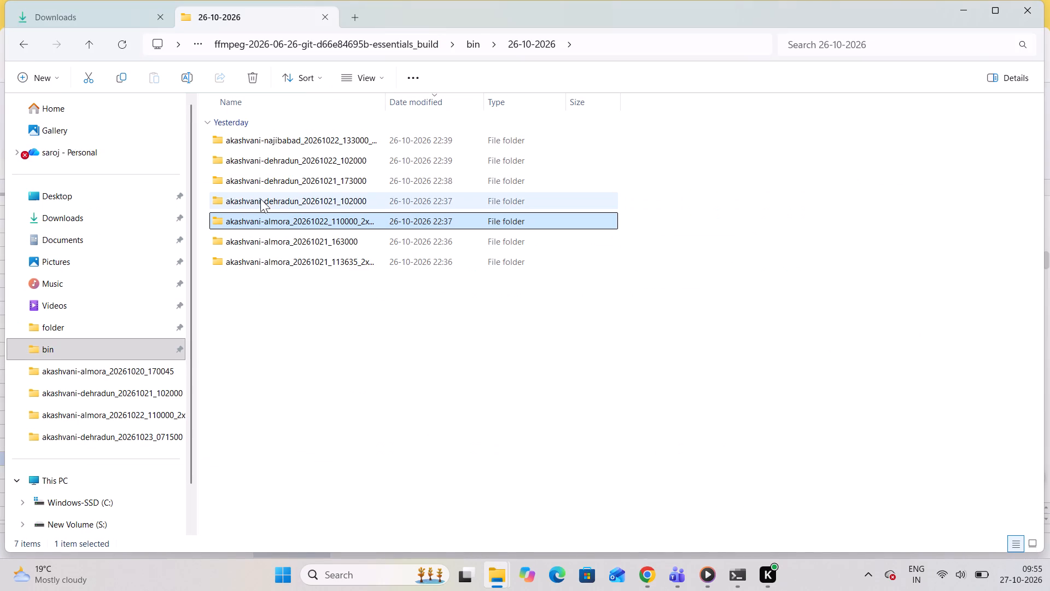
pyautogui.click(271, 199)
pyautogui.click(271, 199)
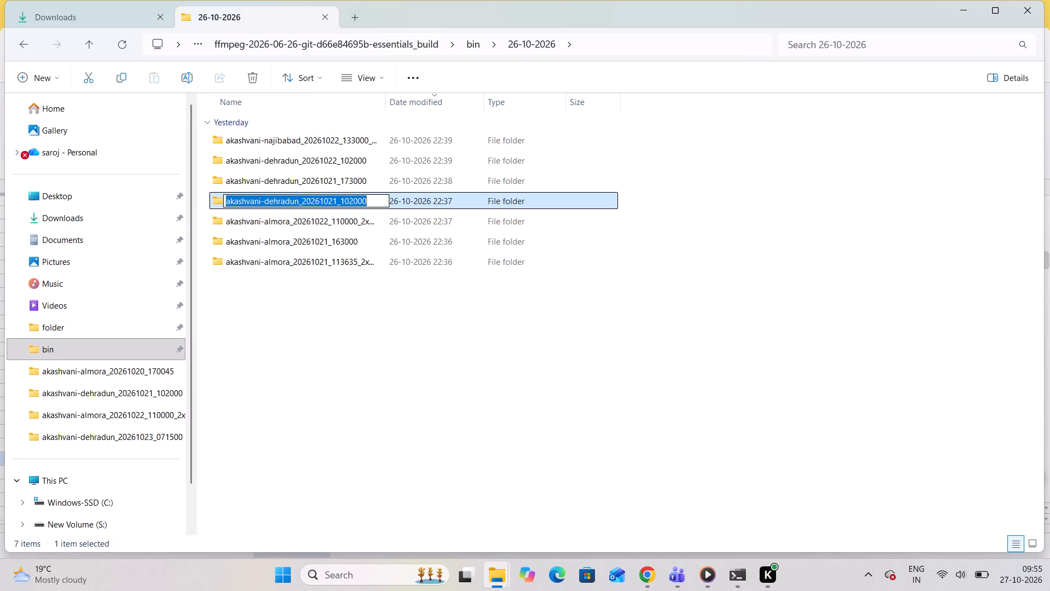
pyautogui.hotkey('ctrl', 'c')
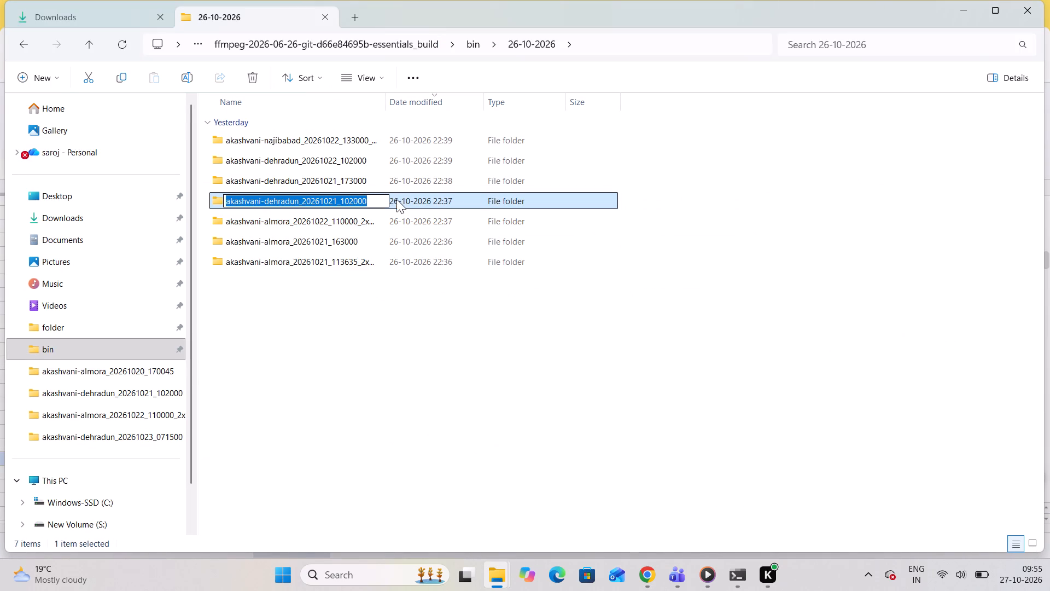
pyautogui.click(393, 202)
pyautogui.doubleClick(362, 203)
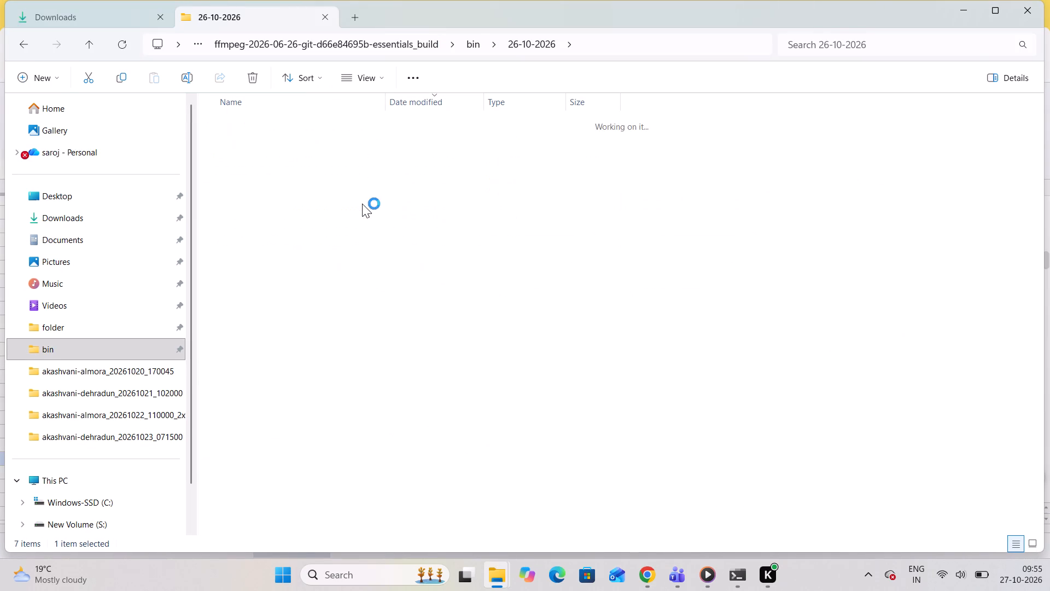
pyautogui.hotkey('alt', 'Tab')
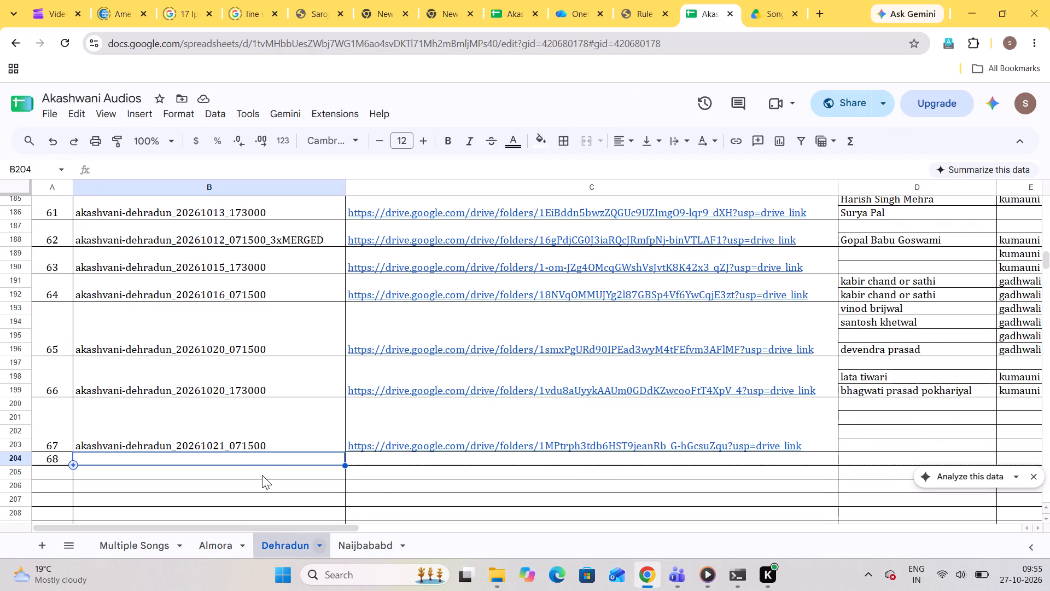
pyautogui.hotkey('ctrl', 'v')
pyautogui.click(363, 464)
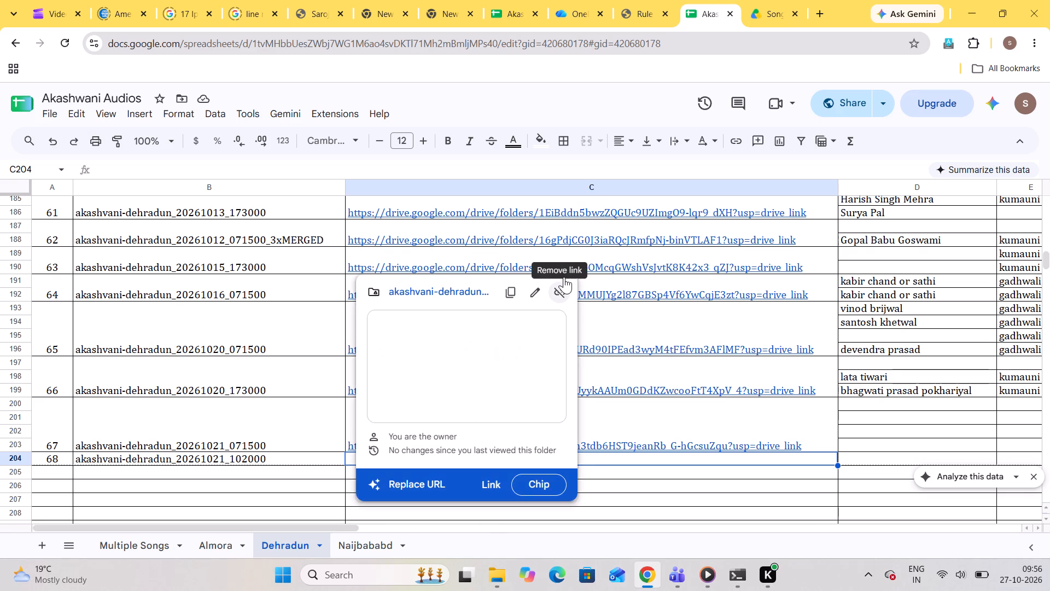
# Copy the file name gadhwali-khelo pas (Clean & Louder) from File Explorer, without its extension, into cell F204 of the spreadsheet.
pyautogui.hotkey('alt', 'Tab')
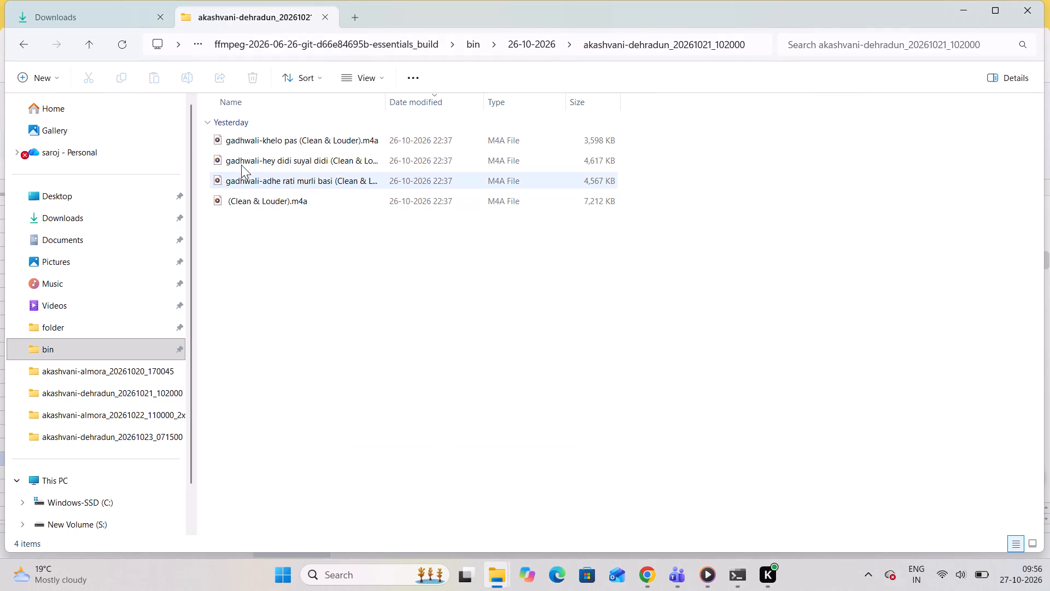
pyautogui.click(246, 141)
pyautogui.click(246, 141)
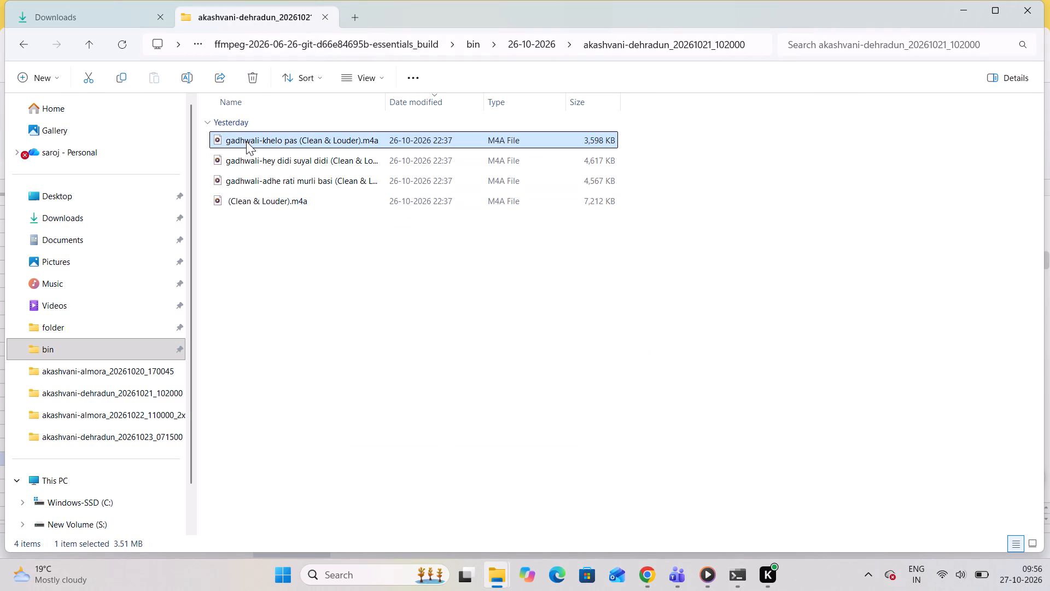
pyautogui.hotkey('ctrl', 'c')
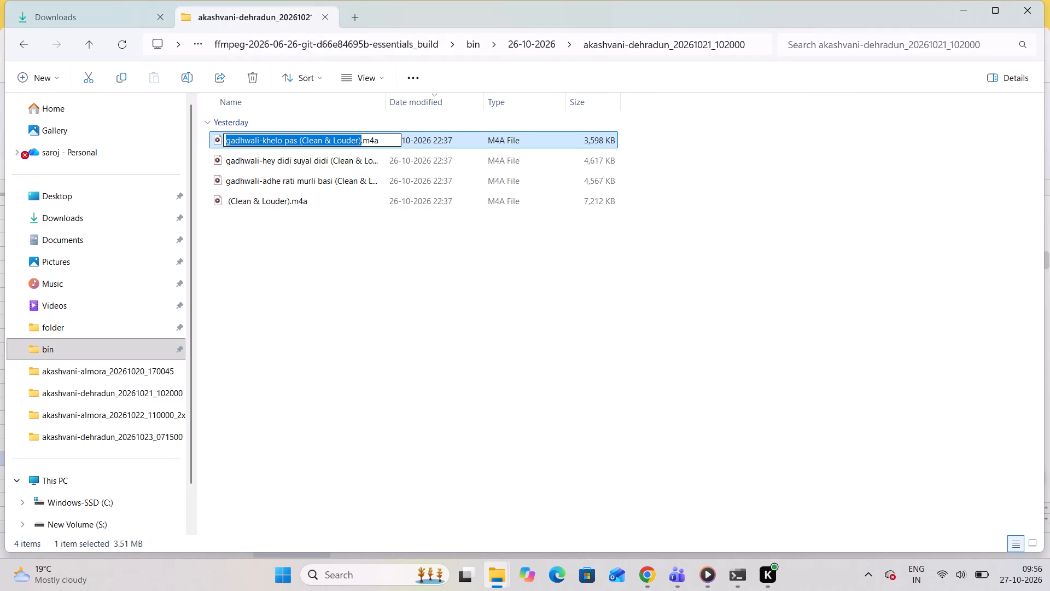
pyautogui.hotkey('alt', 'Tab')
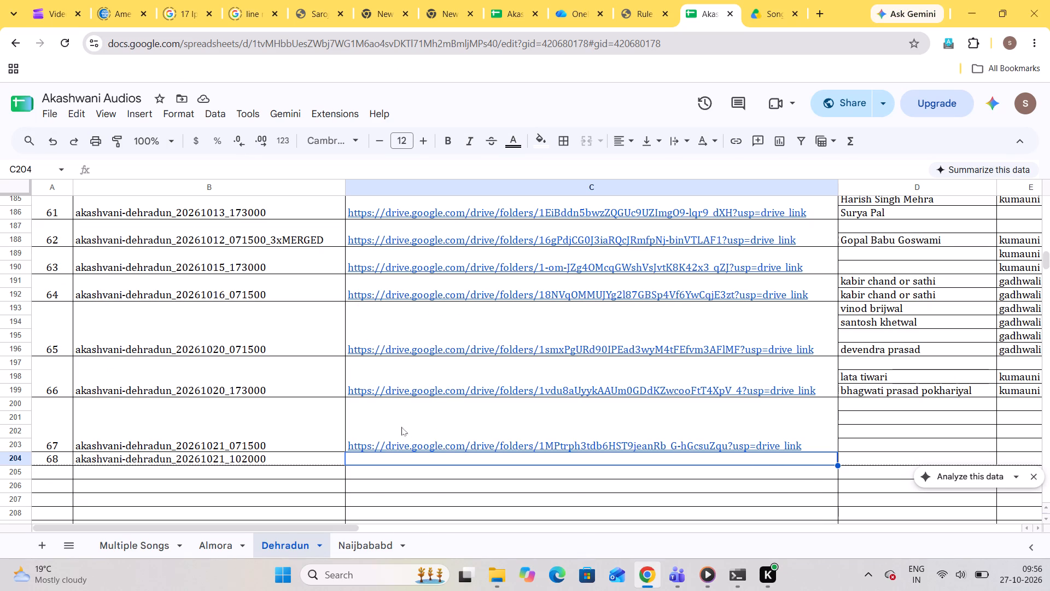
pyautogui.hscroll(-5, 410, 416)
pyautogui.hscroll(-4, 592, 449)
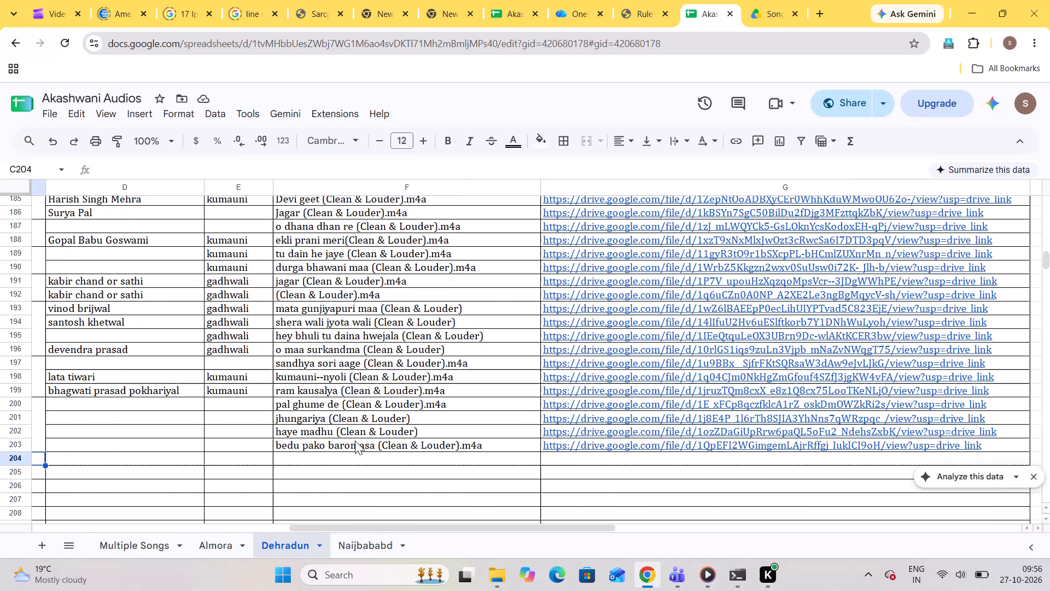
pyautogui.hscroll(1, 343, 449)
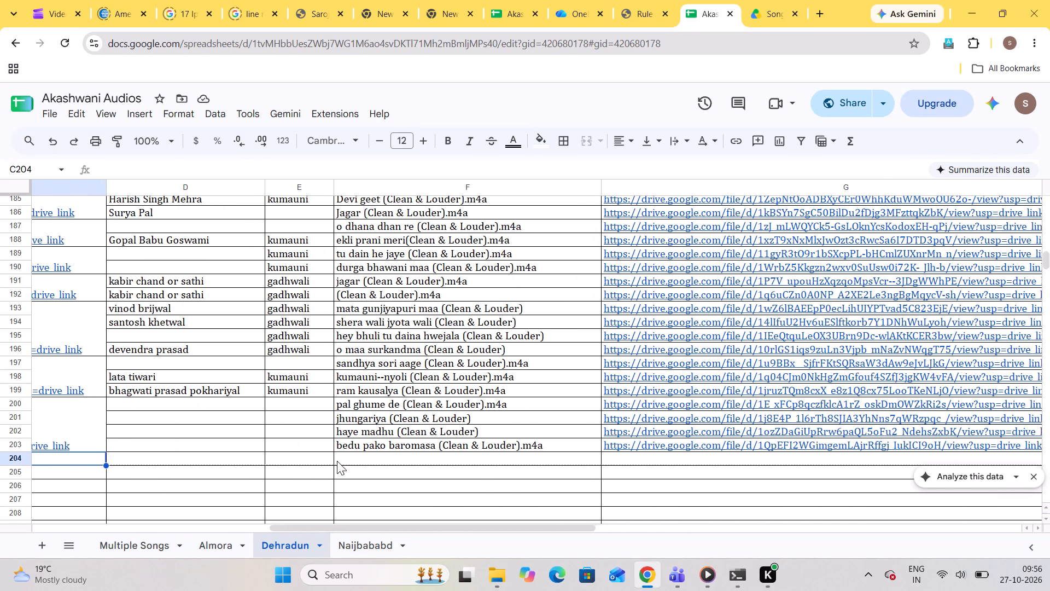
pyautogui.hscroll(1, 337, 461)
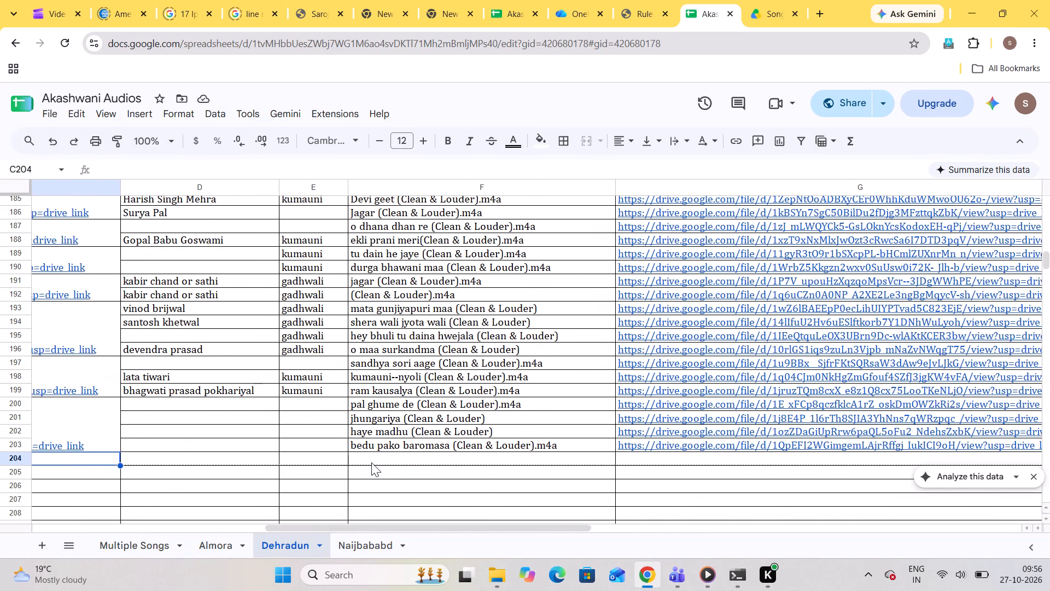
pyautogui.click(371, 462)
pyautogui.hotkey('ctrl', 'v')
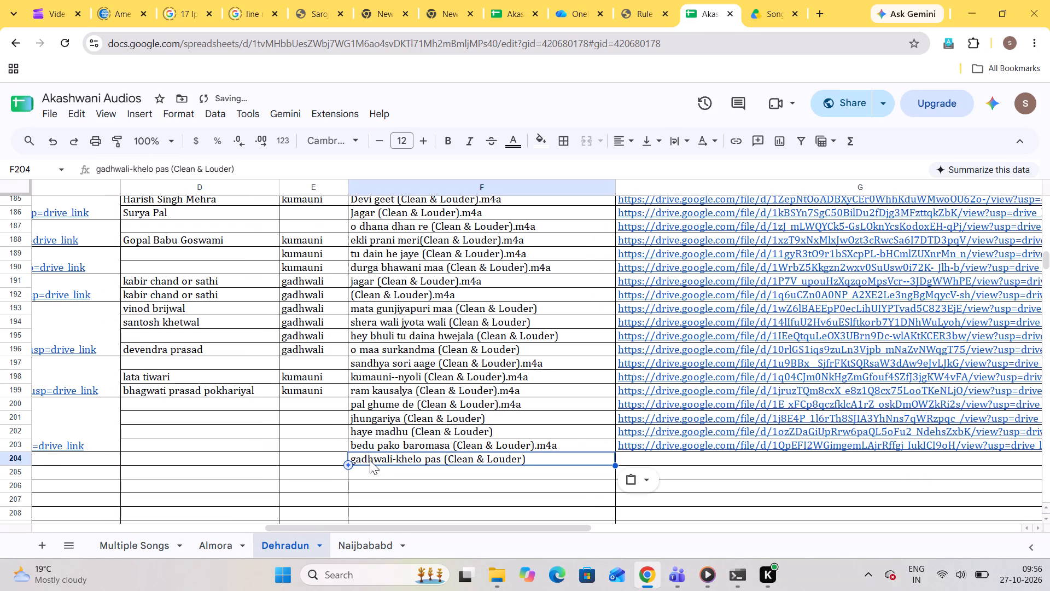
# Copy the file name gadhwali-hey didi suyal didi (Clean & Louder) from File Explorer into cell F205 of the spreadsheet.
pyautogui.click(364, 474)
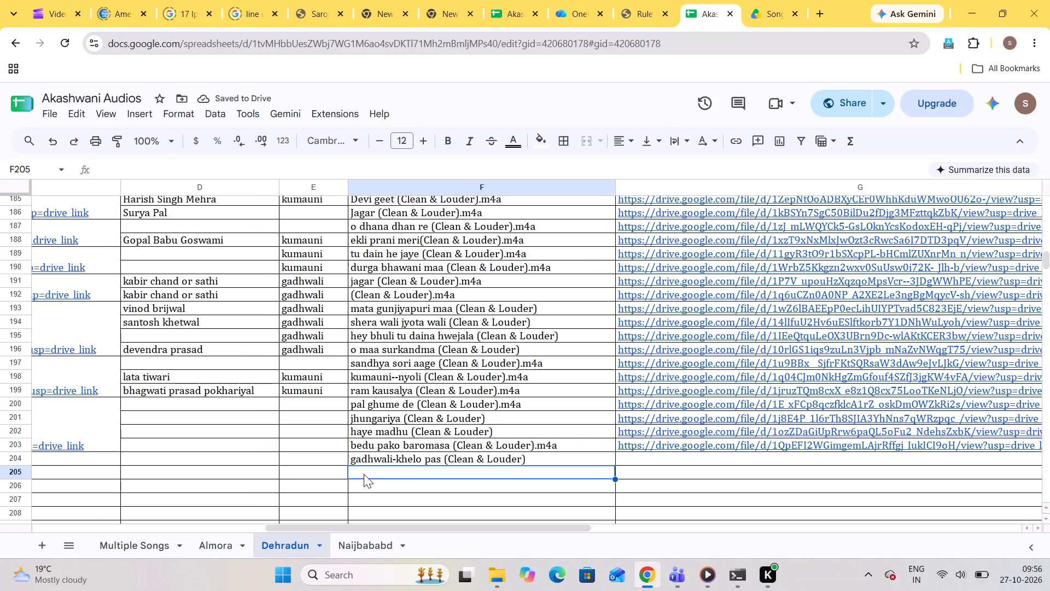
pyautogui.hotkey('alt', 'Tab')
pyautogui.click(244, 153)
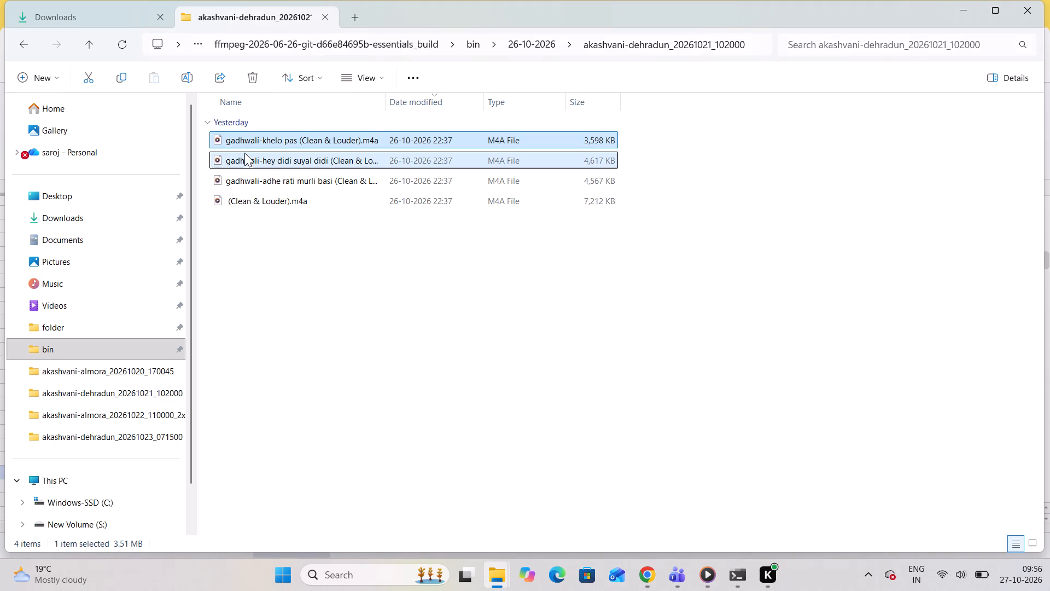
pyautogui.click(241, 159)
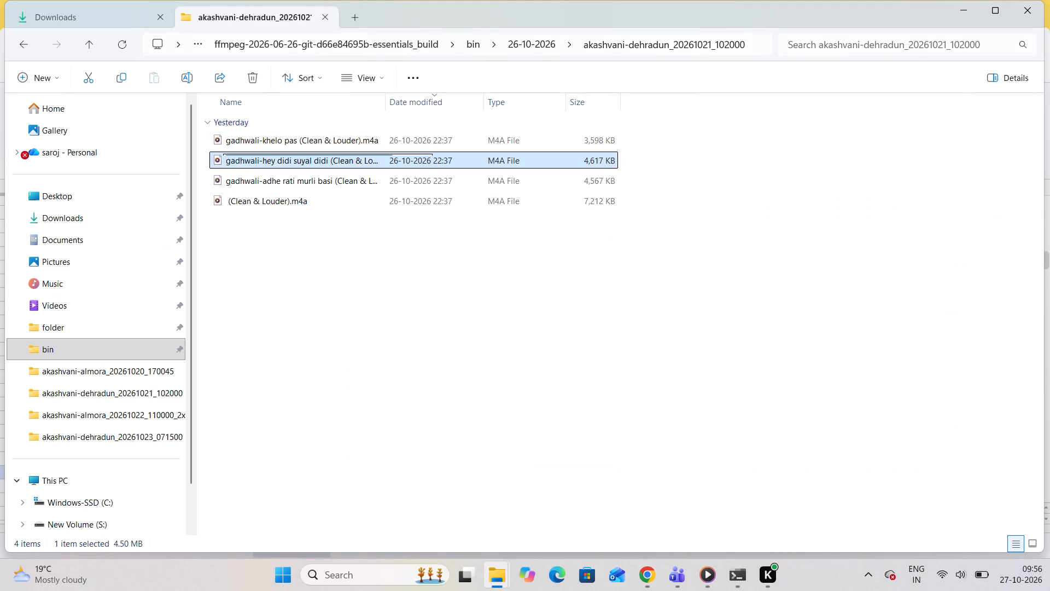
pyautogui.hotkey('ctrl', 'c')
pyautogui.hotkey('alt', 'Tab')
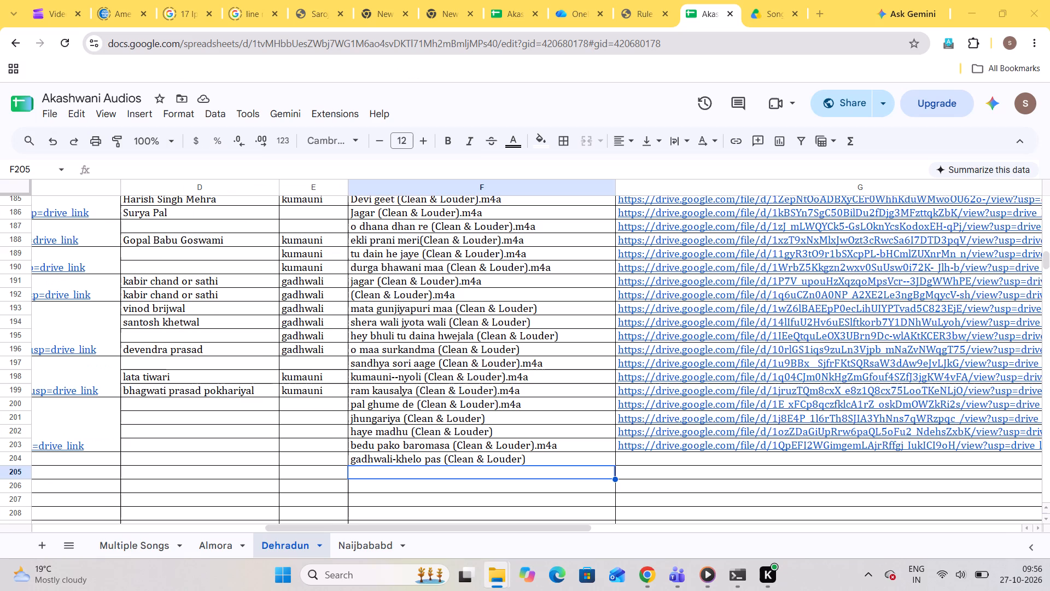
pyautogui.click(420, 474)
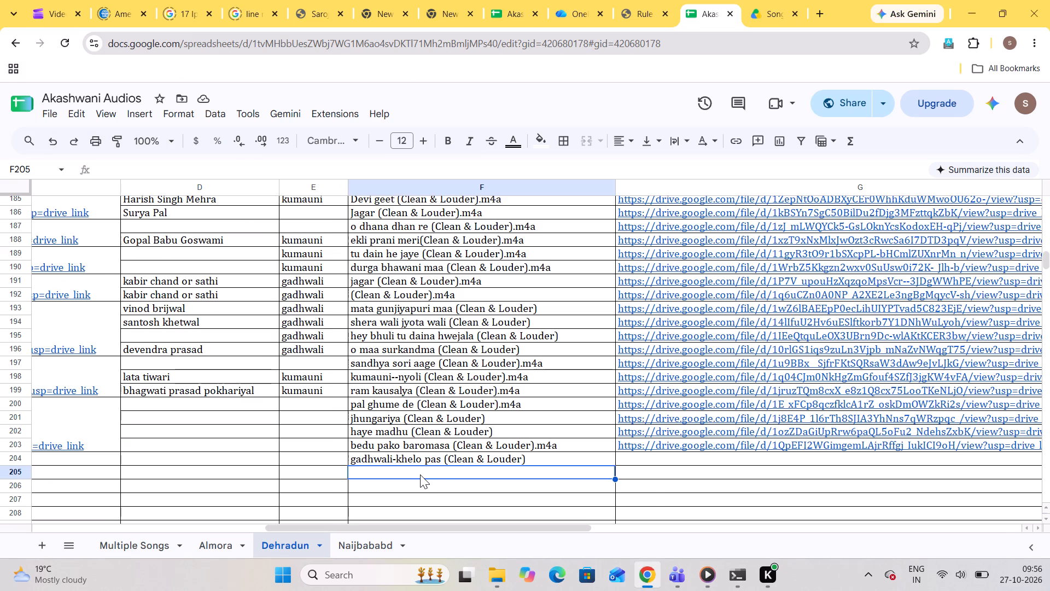
pyautogui.hotkey('ctrl', 'v')
# Copy the file name gadhwali-adhe rati murli basi (Clean & Louder) from File Explorer into cell F206, closing the media player.
pyautogui.hotkey('alt', 'Tab')
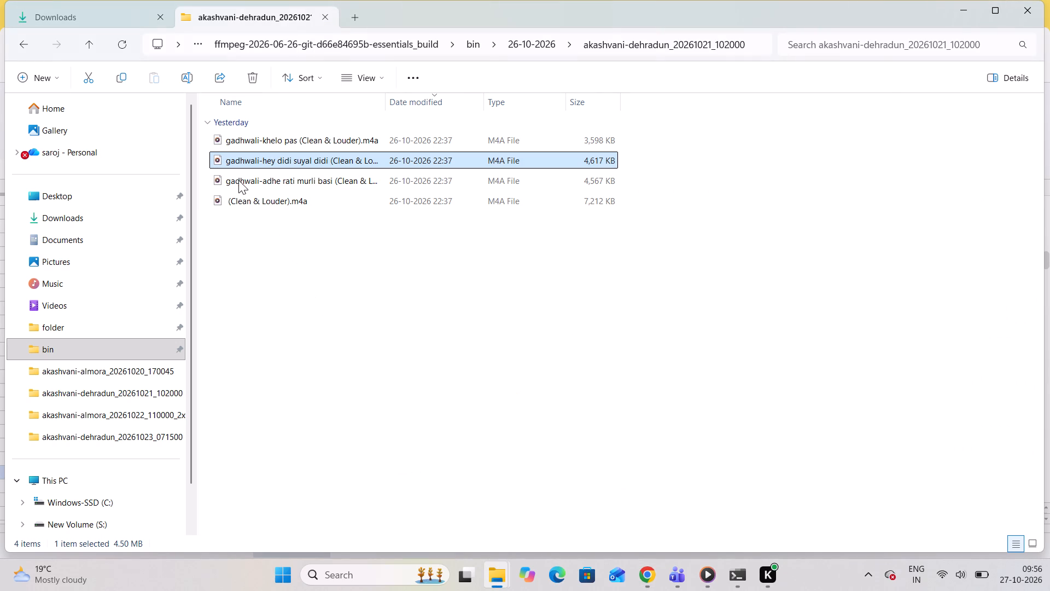
pyautogui.doubleClick(236, 178)
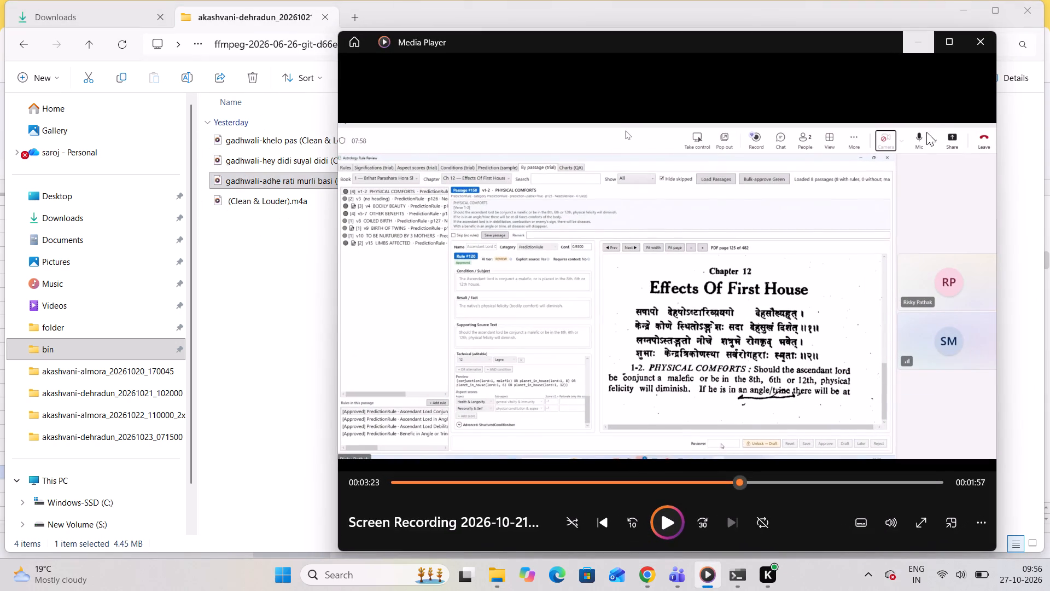
pyautogui.click(913, 40)
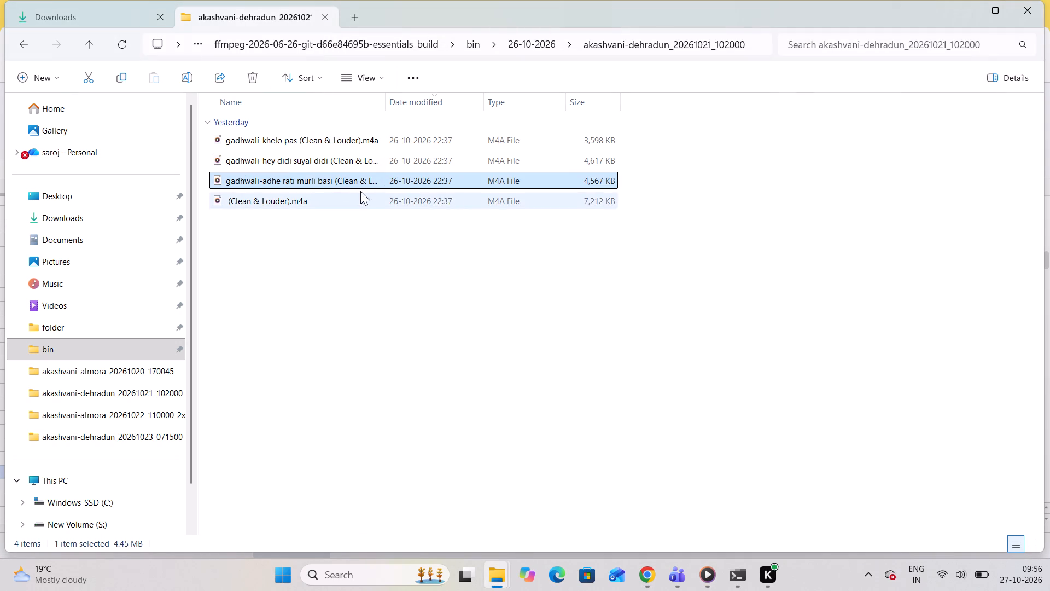
pyautogui.click(312, 175)
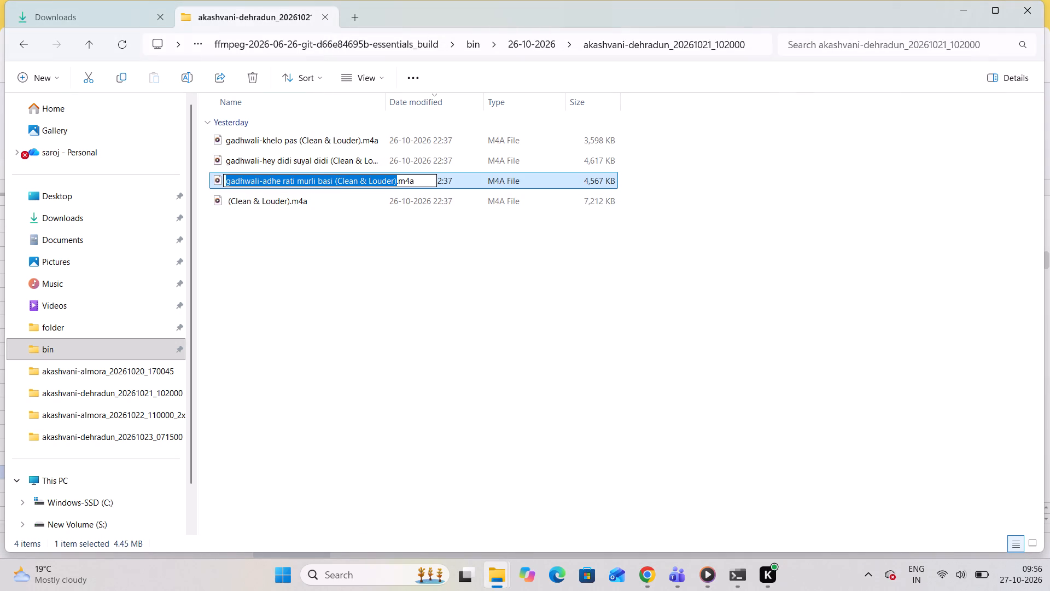
pyautogui.hotkey('ctrl', 'c')
pyautogui.hotkey('alt', 'Tab')
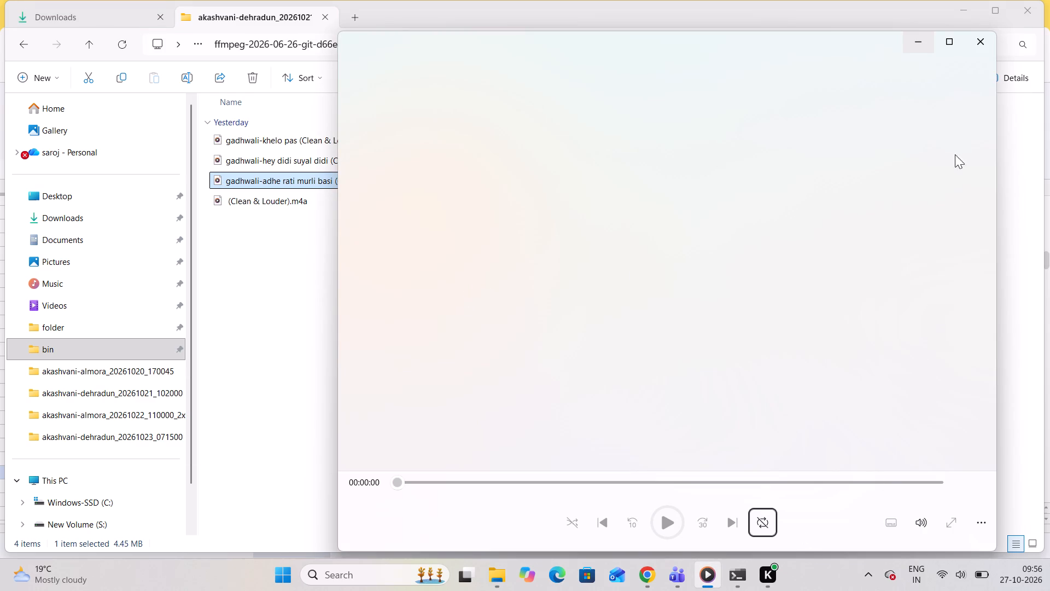
pyautogui.click(989, 49)
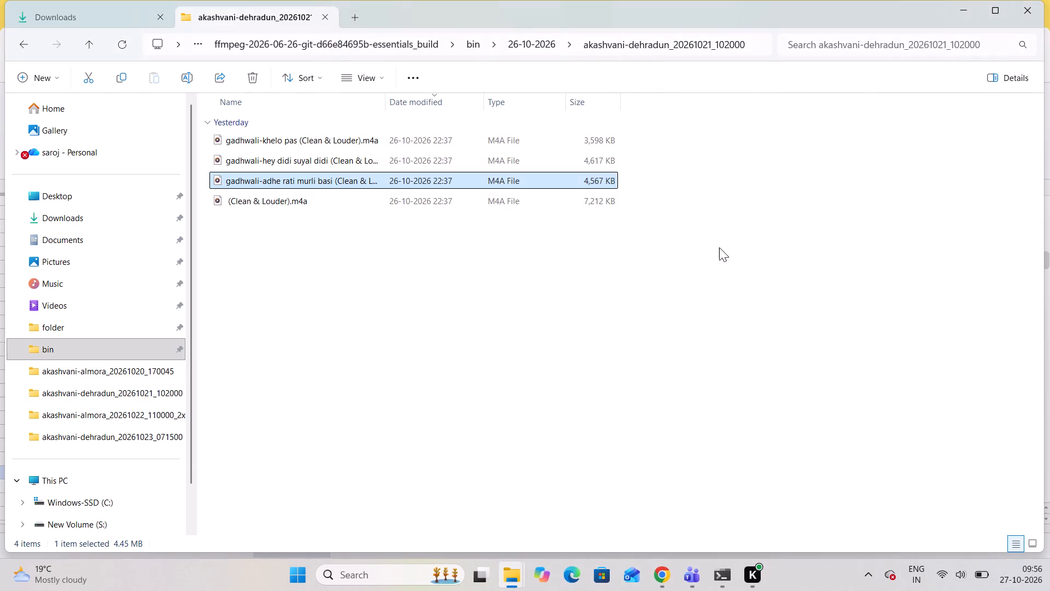
pyautogui.hotkey('alt', 'Tab')
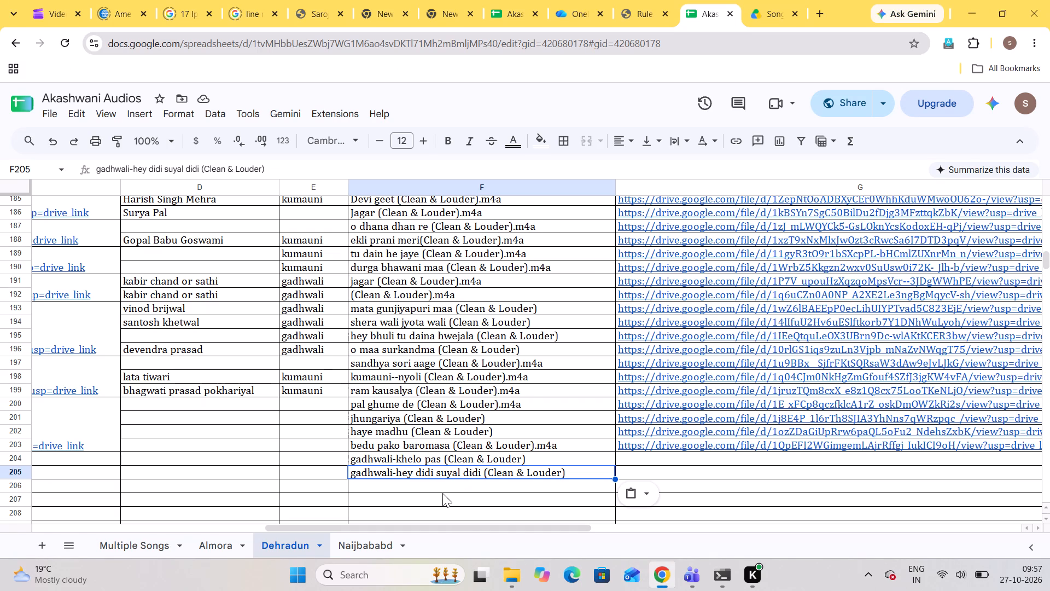
pyautogui.click(437, 486)
pyautogui.hotkey('ctrl', 'v')
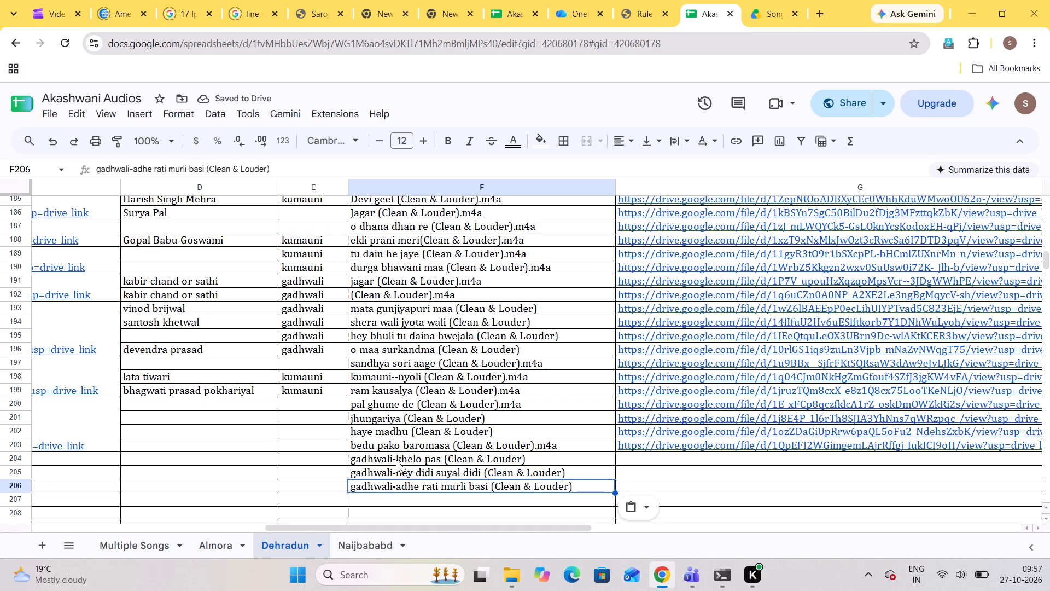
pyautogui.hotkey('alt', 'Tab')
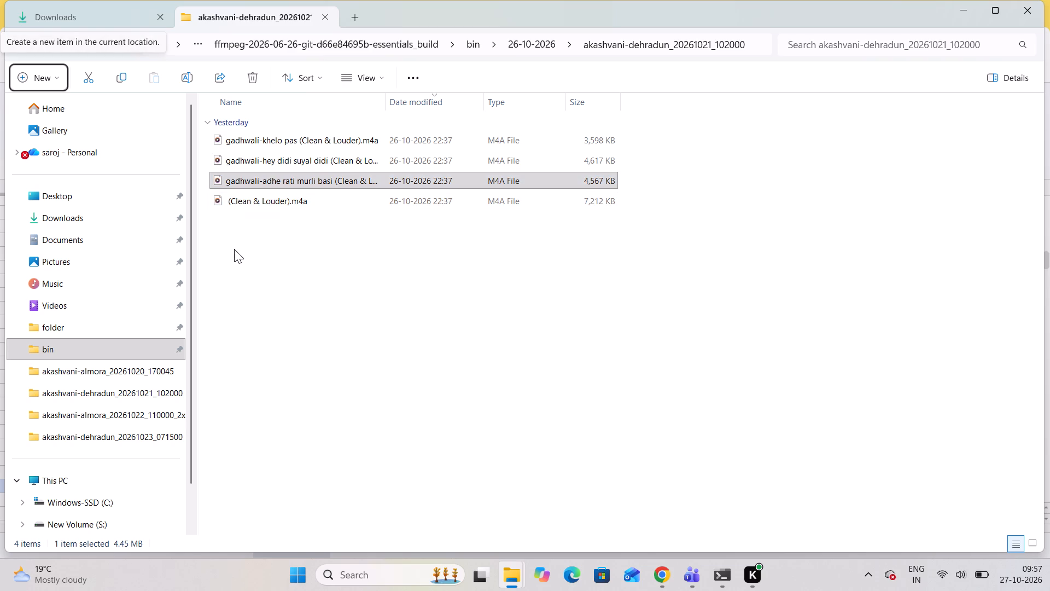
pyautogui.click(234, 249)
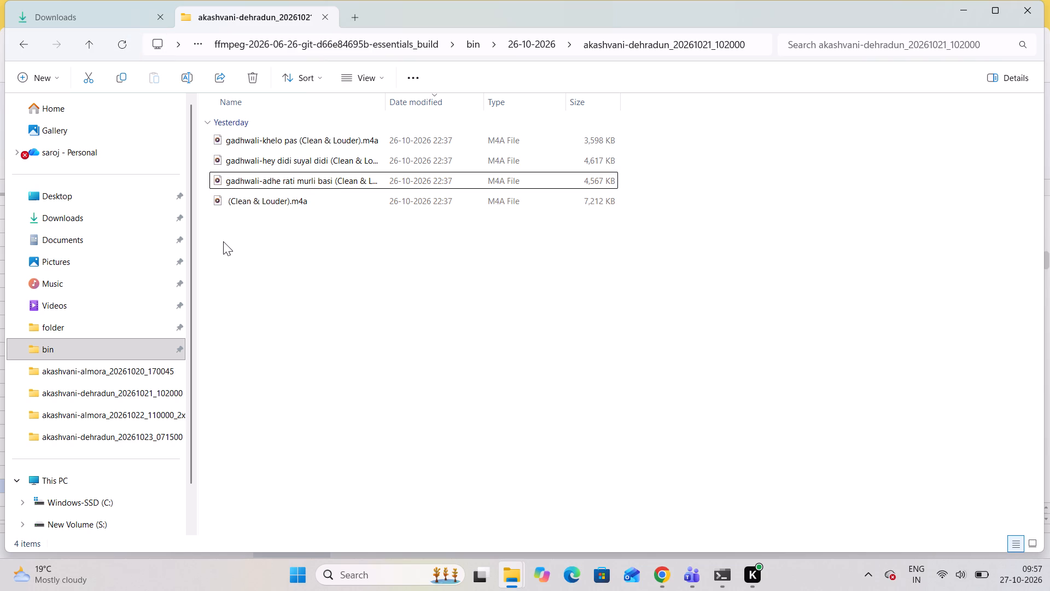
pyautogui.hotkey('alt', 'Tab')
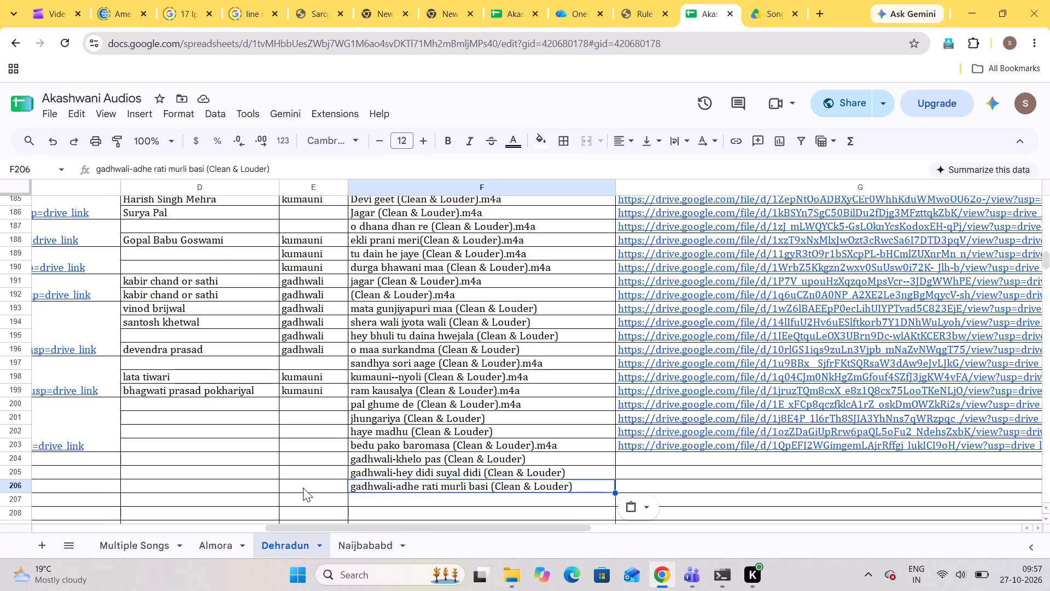
# Enter gadhwali as the language in cells E204, E205 and E206 for the three new songs.
pyautogui.click(307, 464)
pyautogui.write('ga')
pyautogui.write('dh')
pyautogui.press('Tab')
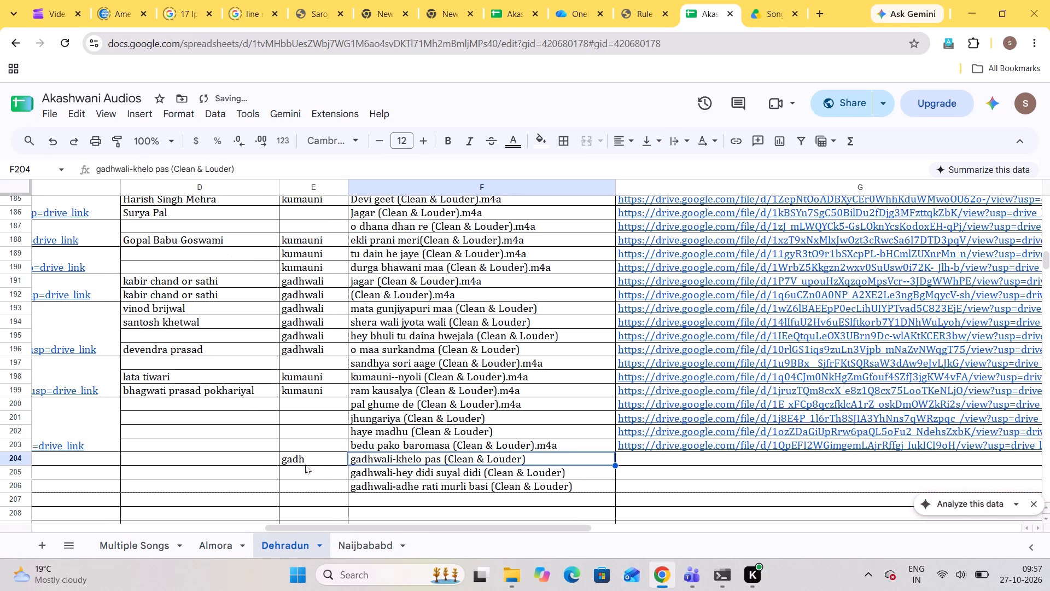
pyautogui.tripleClick(304, 459)
pyautogui.click(304, 459)
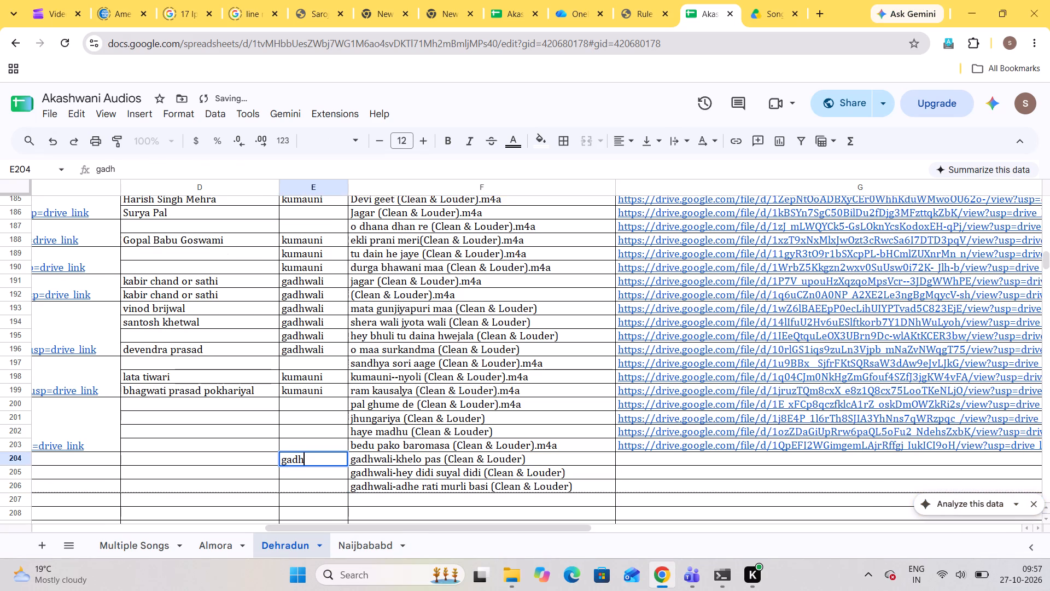
pyautogui.write('wa')
pyautogui.press('Tab')
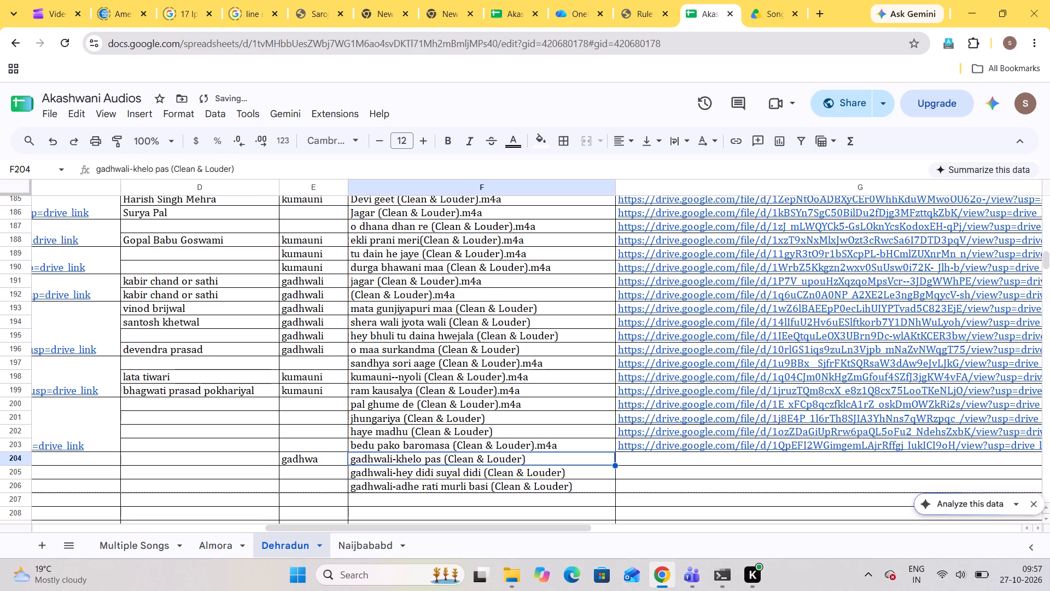
pyautogui.doubleClick(304, 460)
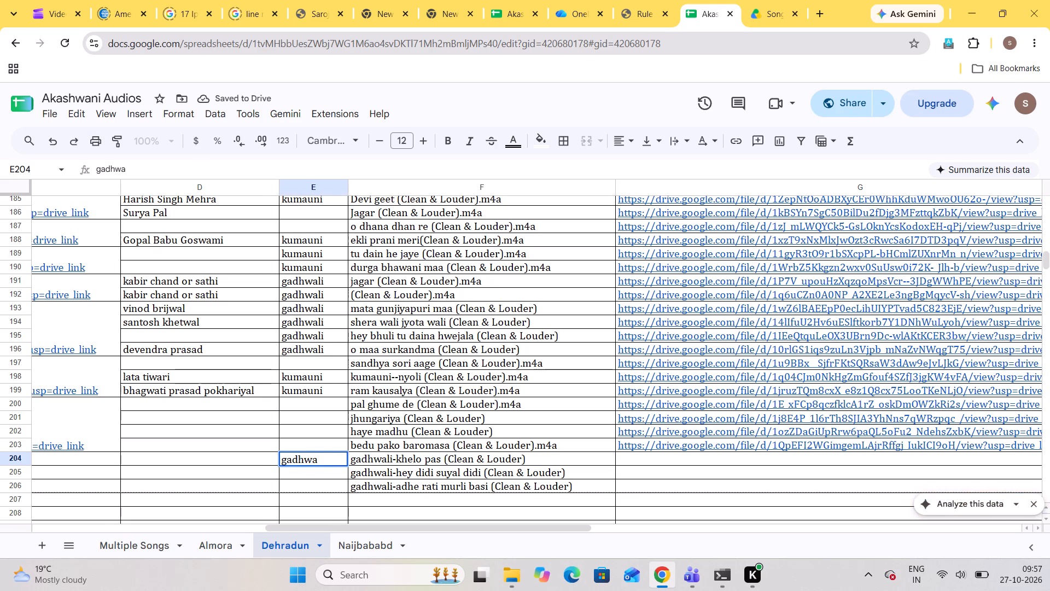
pyautogui.write('li')
pyautogui.click(284, 472)
pyautogui.write('gadhwali')
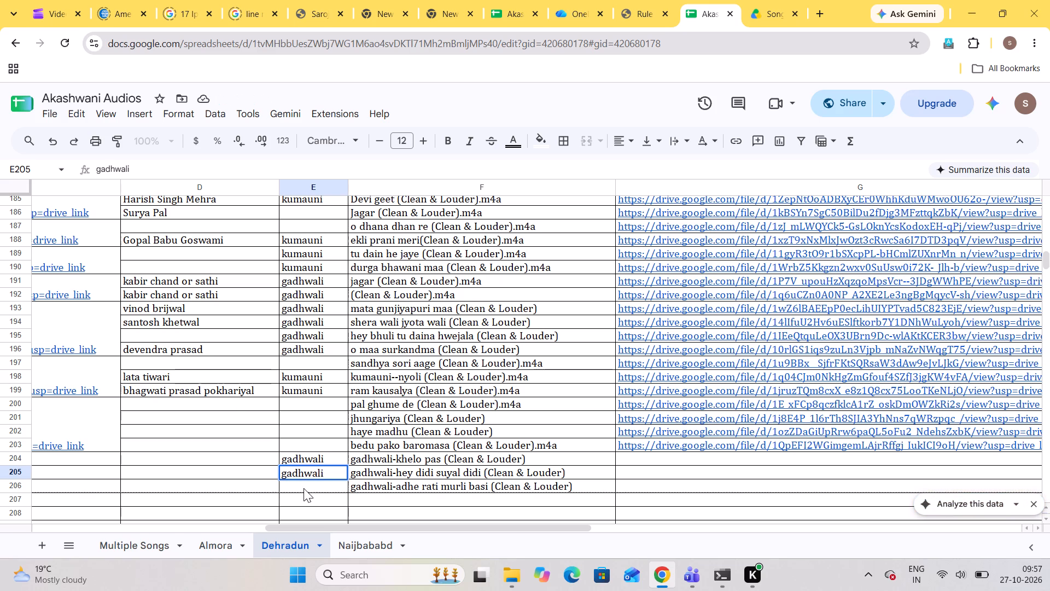
pyautogui.click(304, 488)
pyautogui.write('gad')
pyautogui.write('hwali')
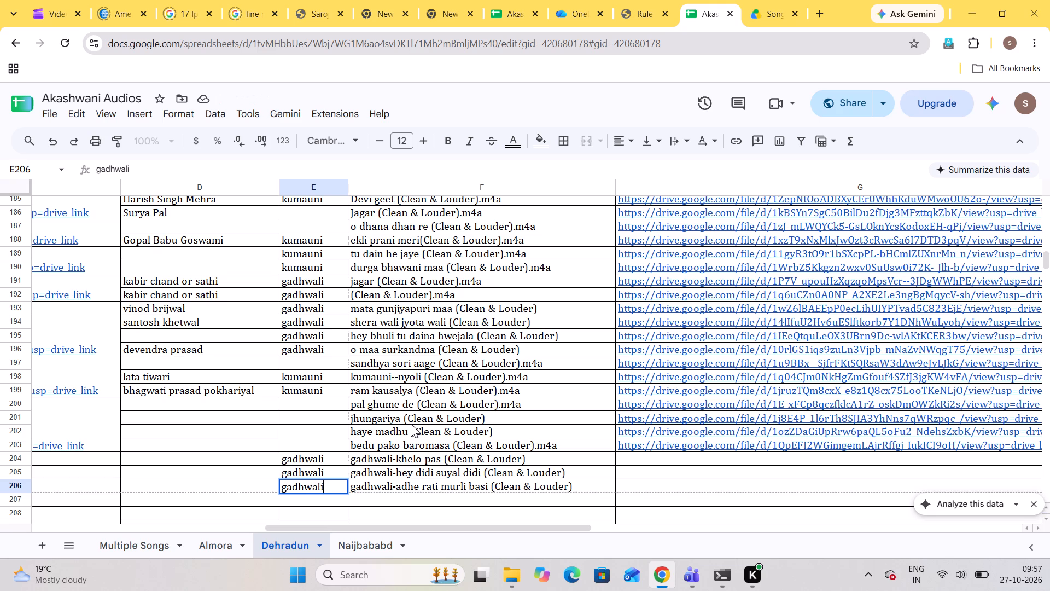
# Remove the gadhwali- prefix from the song name in cell F204, leaving khelo pas (Clean & Louder).
pyautogui.click(368, 453)
pyautogui.tripleClick(364, 461)
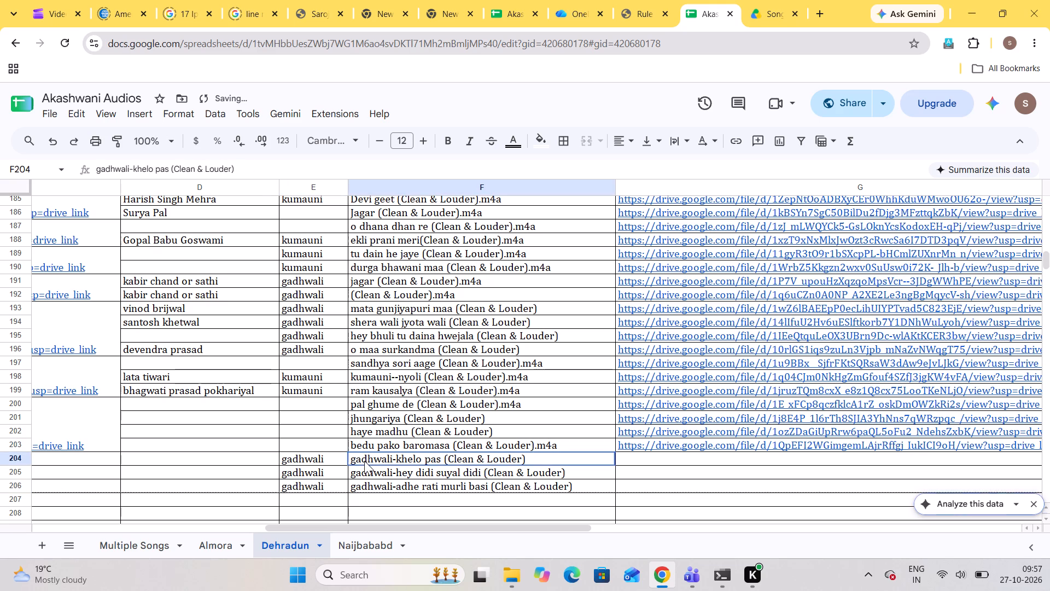
pyautogui.click(389, 459)
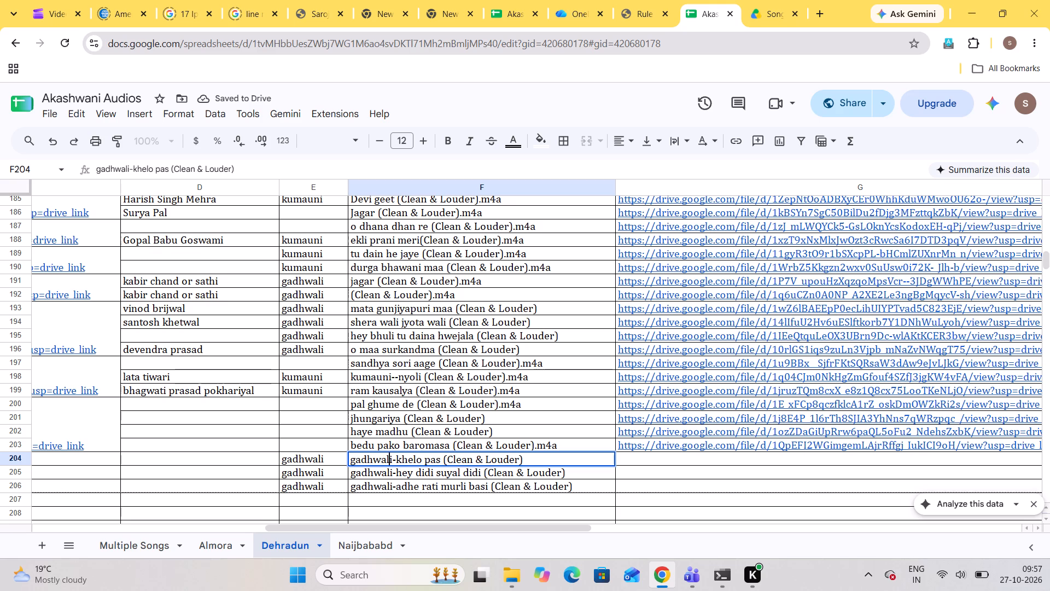
pyautogui.moveTo(396, 460); pyautogui.dragTo(352, 453)
pyautogui.moveTo(352, 453); pyautogui.dragTo(352, 453)
pyautogui.press('BackSpace')
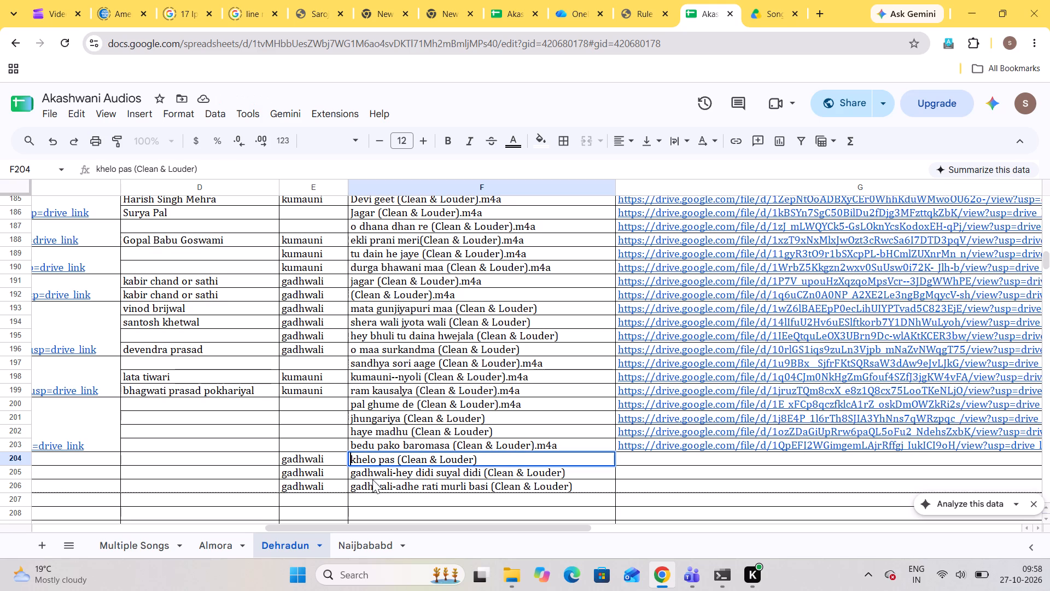
# Remove the gadhwali- prefix from the song name in cell F205, leaving hey didi suyal didi (Clean & Louder).
pyautogui.tripleClick(372, 473)
pyautogui.click(399, 474)
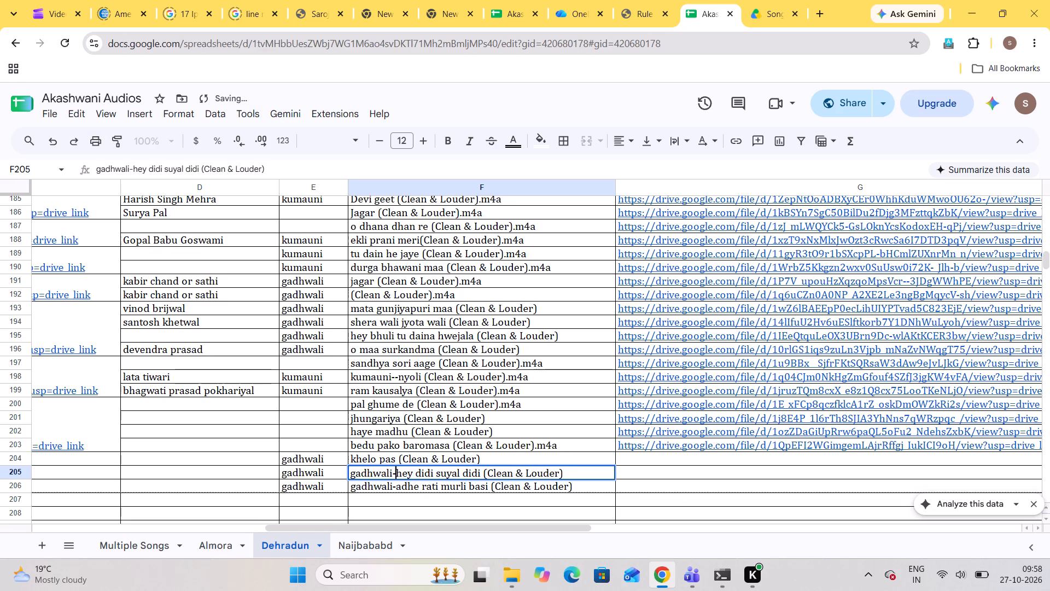
pyautogui.moveTo(395, 473); pyautogui.dragTo(347, 470)
pyautogui.press('BackSpace')
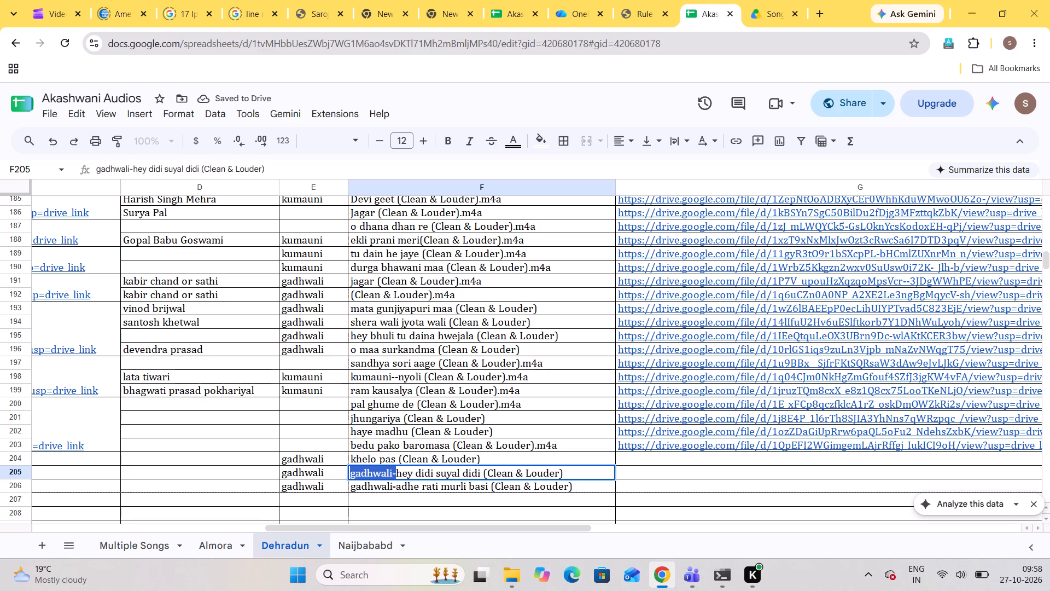
# Remove the gadhwali- prefix from the song name in cell F206, leaving adhe rati murli basi (Clean & Louder).
pyautogui.tripleClick(367, 487)
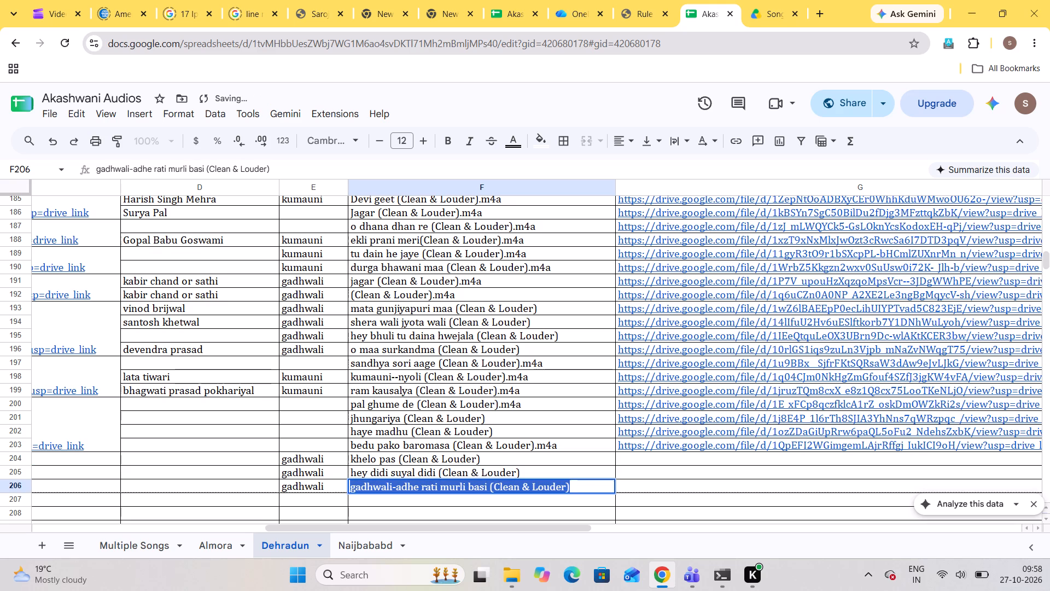
pyautogui.click(402, 485)
pyautogui.moveTo(395, 483); pyautogui.dragTo(357, 483)
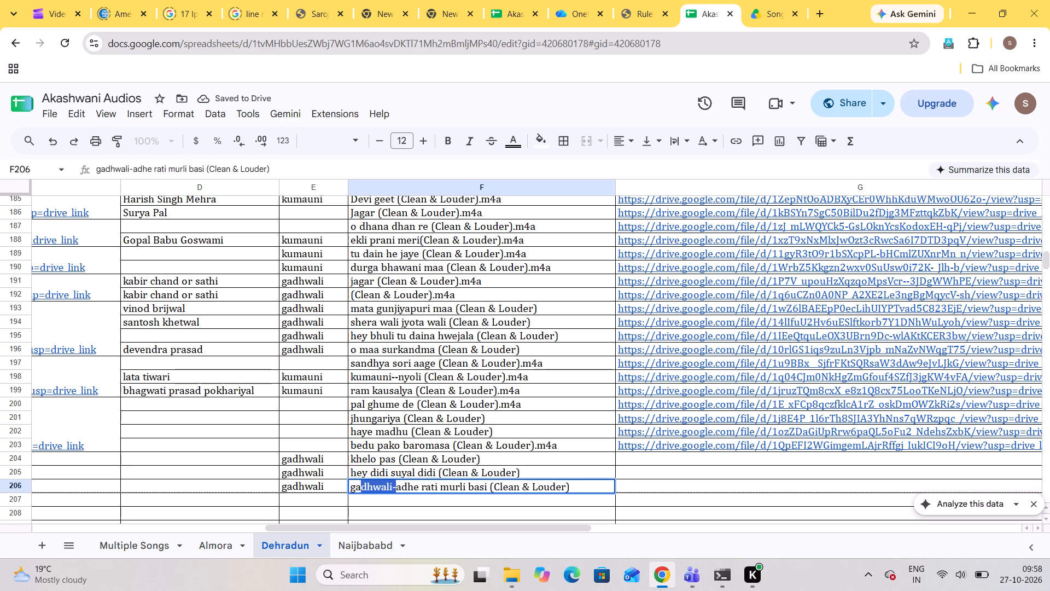
pyautogui.moveTo(357, 483); pyautogui.dragTo(335, 484)
pyautogui.press('BackSpace')
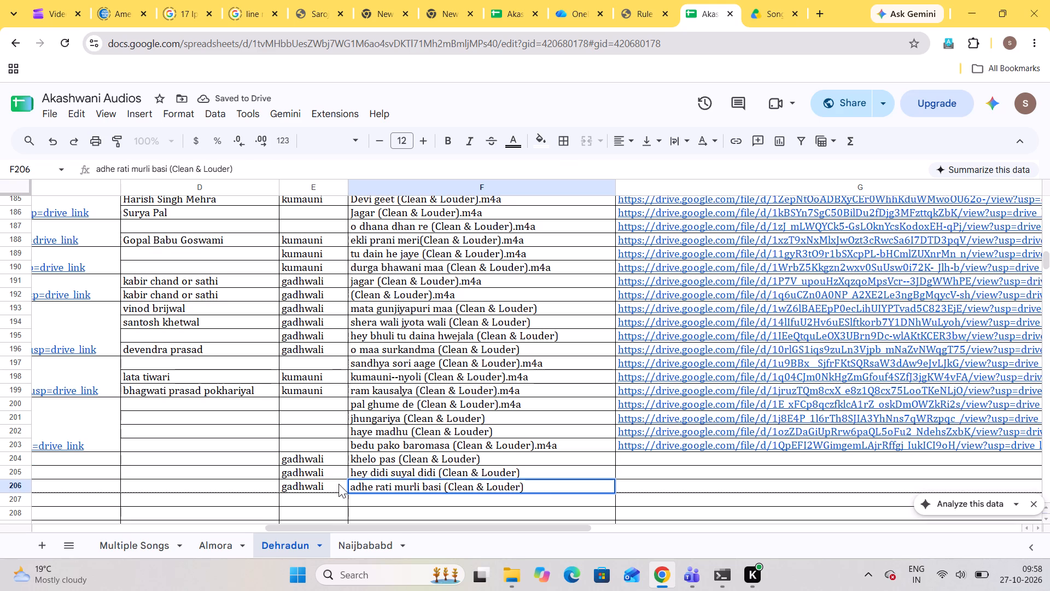
# Merge the empty folder-link cells C204 to C206 into one cell for the three new songs.
pyautogui.hscroll(4, 357, 476)
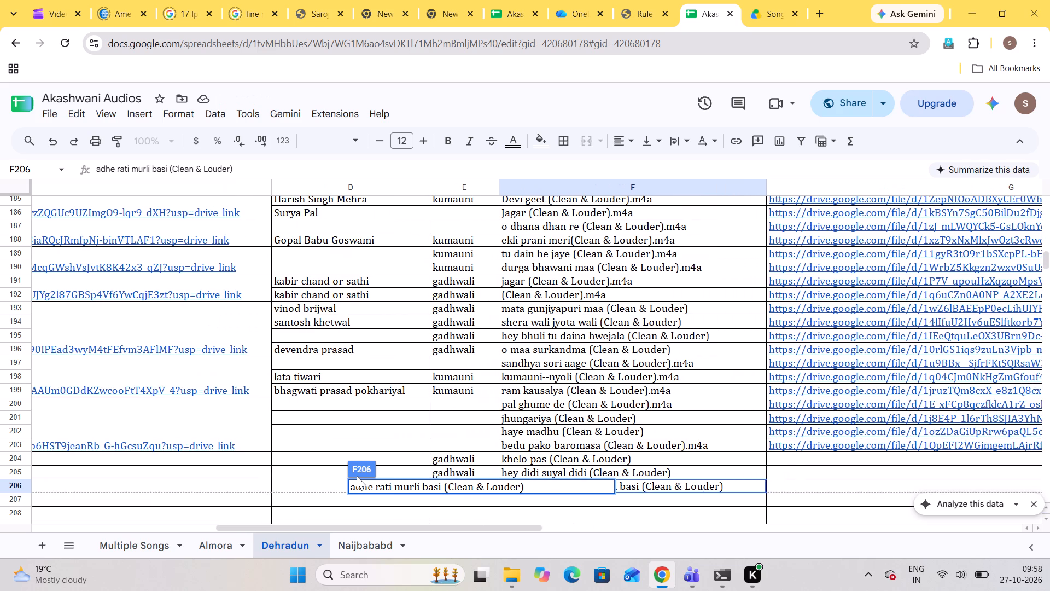
pyautogui.hscroll(1, 357, 476)
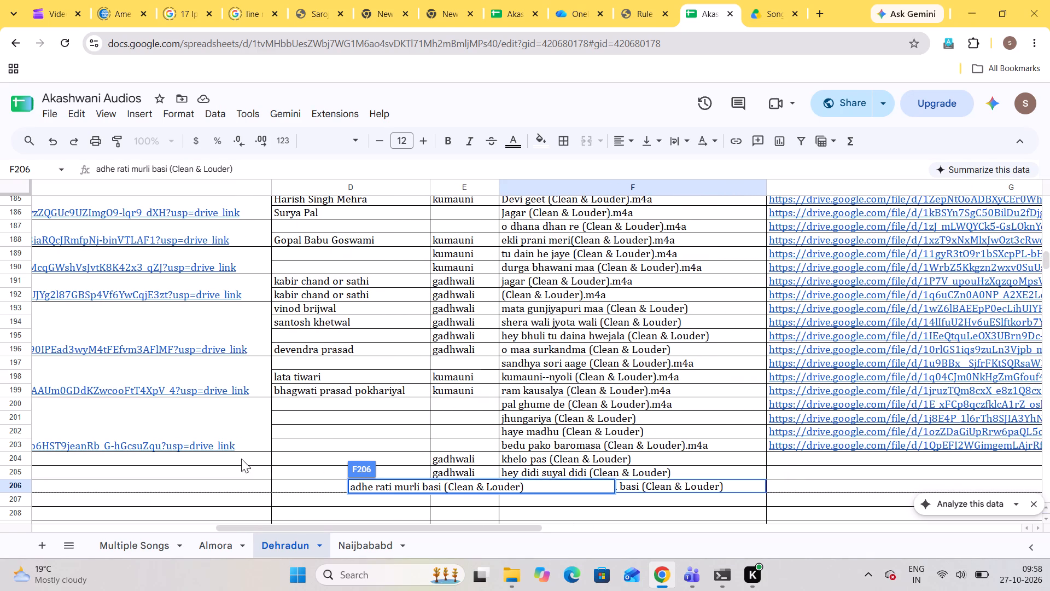
pyautogui.keyDown('ctrl'); pyautogui.click(241, 459); pyautogui.keyUp('ctrl')
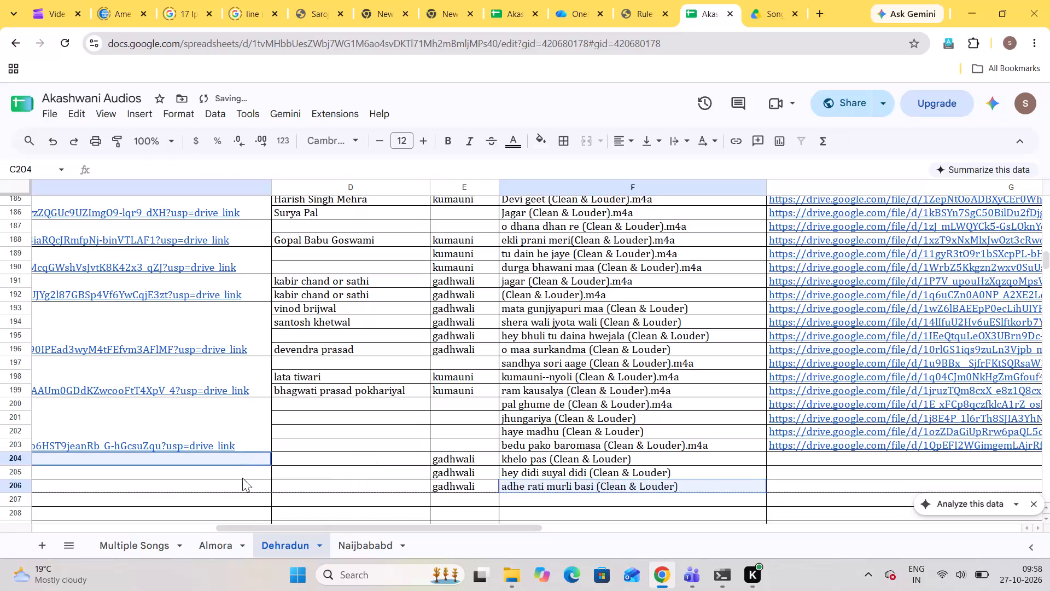
pyautogui.keyDown('ctrl'); pyautogui.click(242, 478); pyautogui.keyUp('ctrl')
pyautogui.keyDown('ctrl'); pyautogui.click(240, 490); pyautogui.keyUp('ctrl')
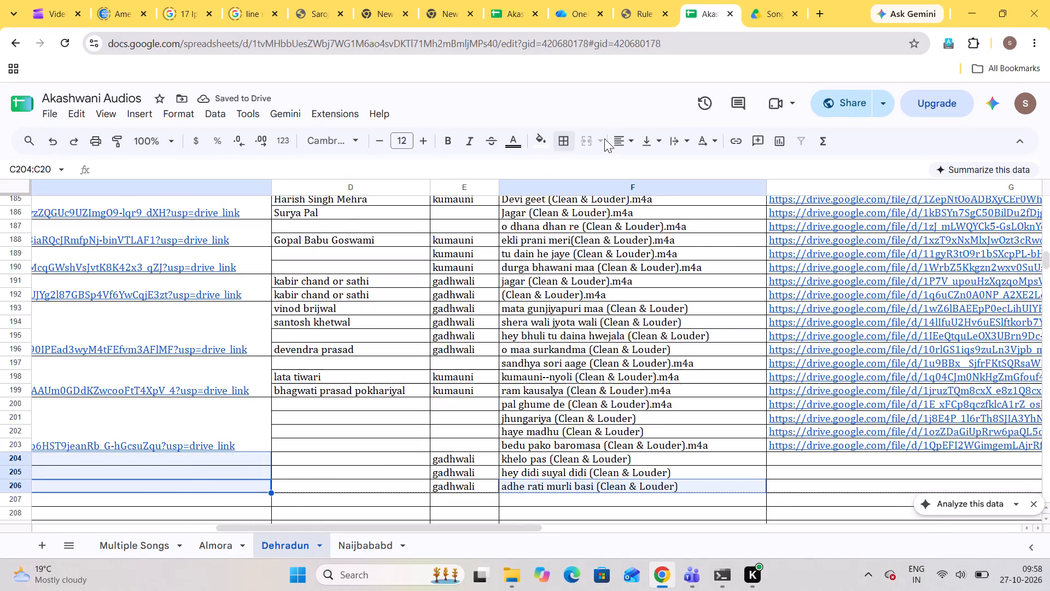
pyautogui.click(230, 471)
pyautogui.click(247, 464)
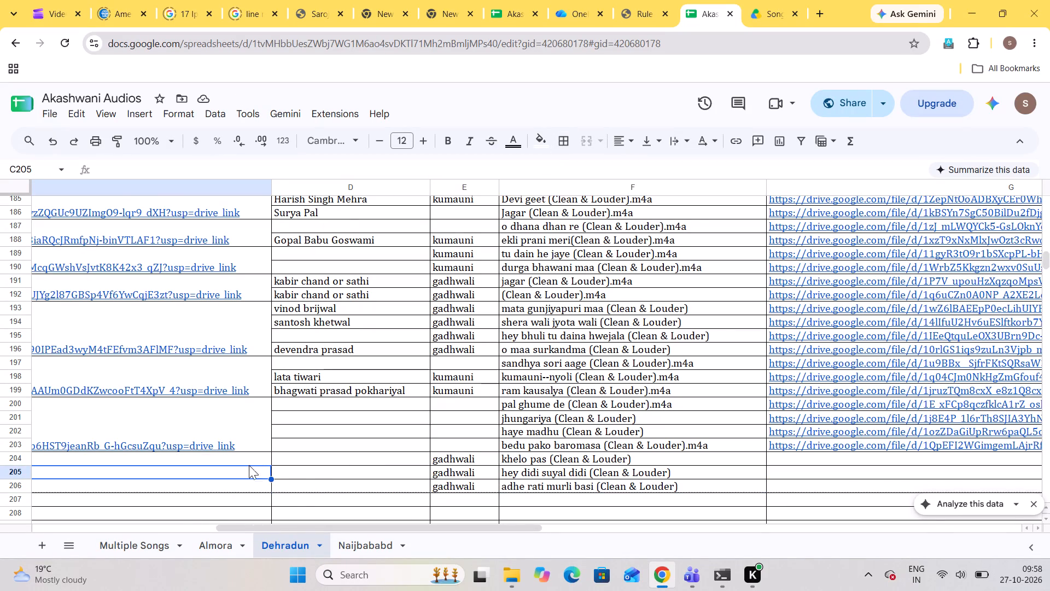
pyautogui.click(250, 460)
pyautogui.keyDown('ctrl'); pyautogui.click(252, 478); pyautogui.keyUp('ctrl')
pyautogui.keyDown('ctrl'); pyautogui.click(243, 492); pyautogui.keyUp('ctrl')
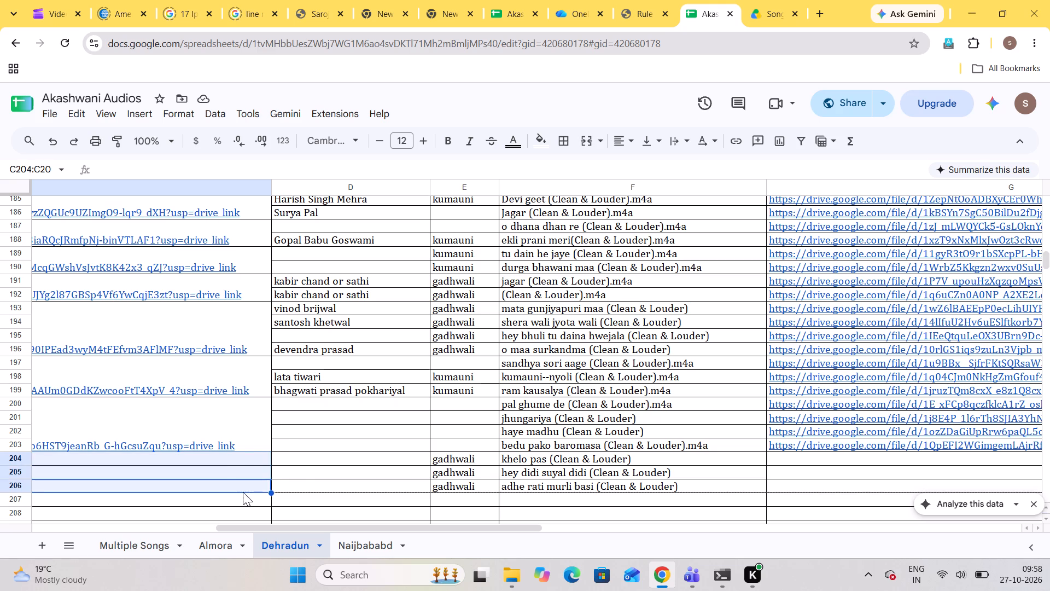
pyautogui.click(591, 147)
# Merge cells B204 to B206 holding the folder name akashvani-dehradun_20261021_102000.
pyautogui.hscroll(4, 222, 491)
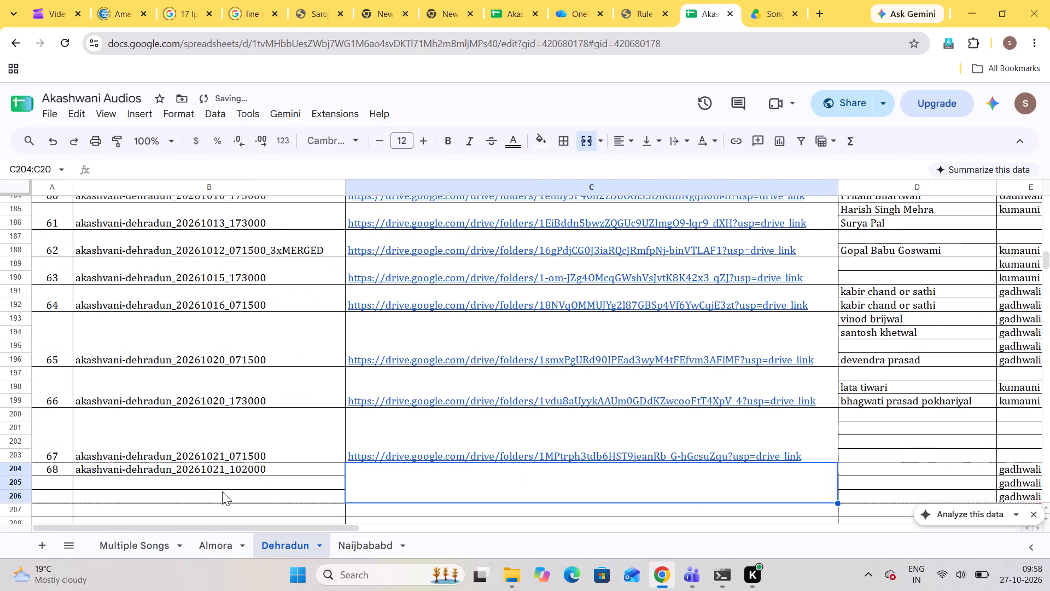
pyautogui.click(325, 466)
pyautogui.keyDown('ctrl'); pyautogui.click(314, 489); pyautogui.keyUp('ctrl')
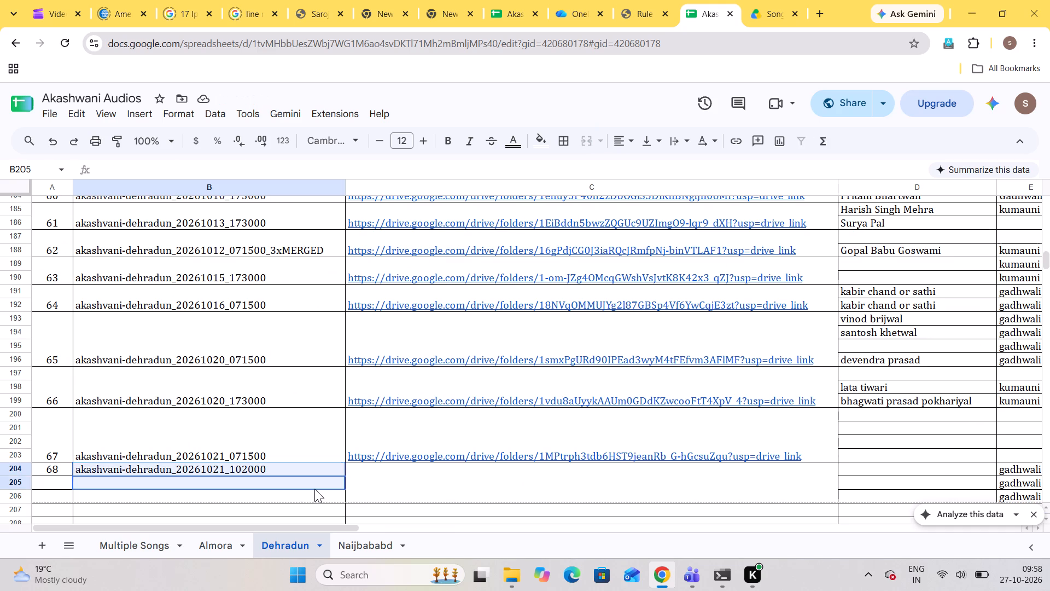
pyautogui.keyDown('ctrl'); pyautogui.click(308, 500); pyautogui.keyUp('ctrl')
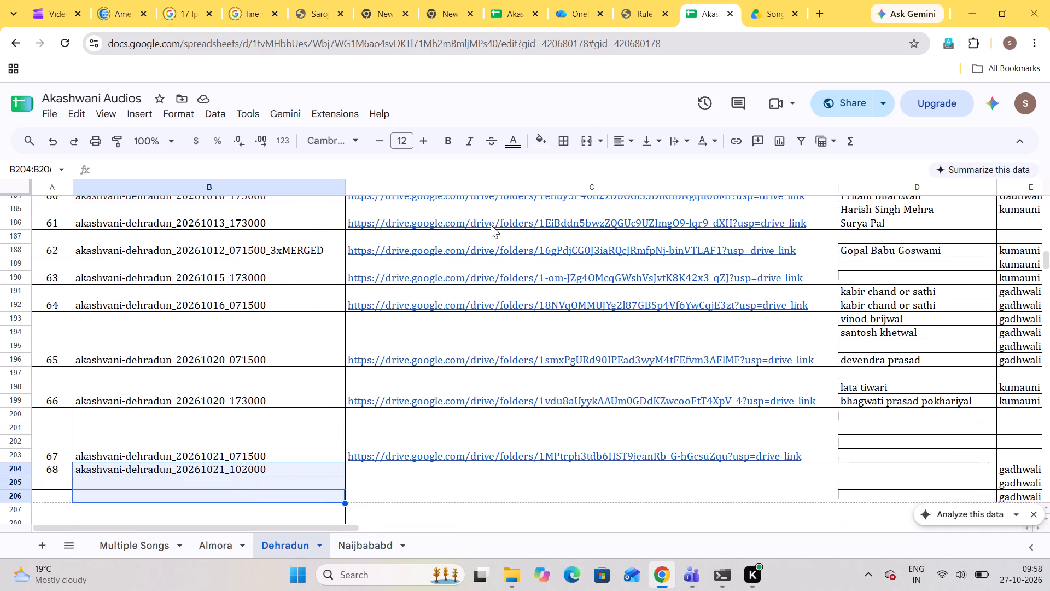
pyautogui.click(583, 141)
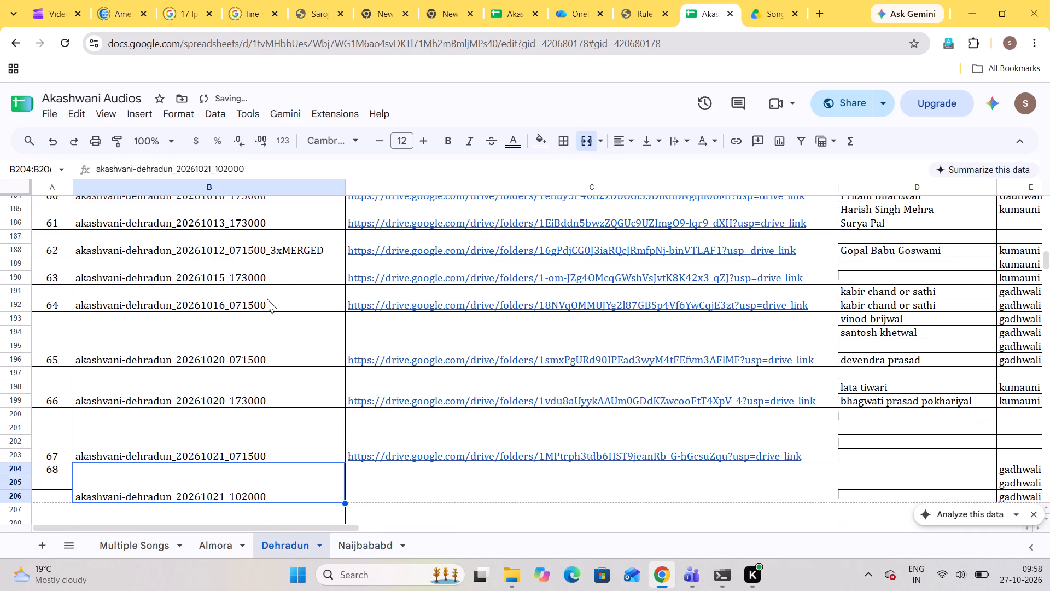
# Merge cells A204 to A206 holding the serial number 68.
pyautogui.click(66, 476)
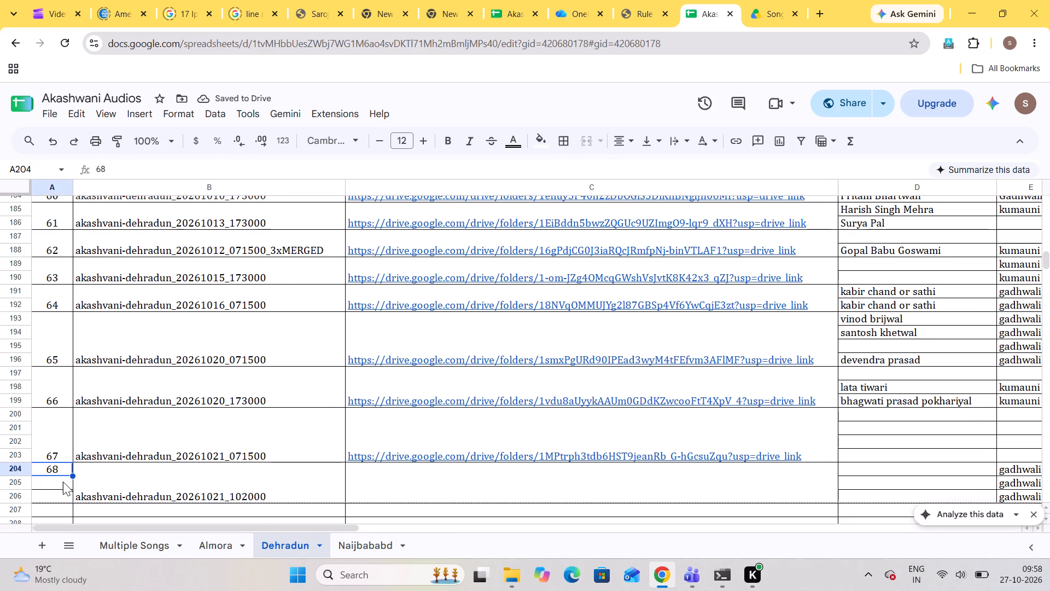
pyautogui.keyDown('ctrl'); pyautogui.click(61, 483); pyautogui.keyUp('ctrl')
pyautogui.keyDown('ctrl'); pyautogui.click(55, 499); pyautogui.keyUp('ctrl')
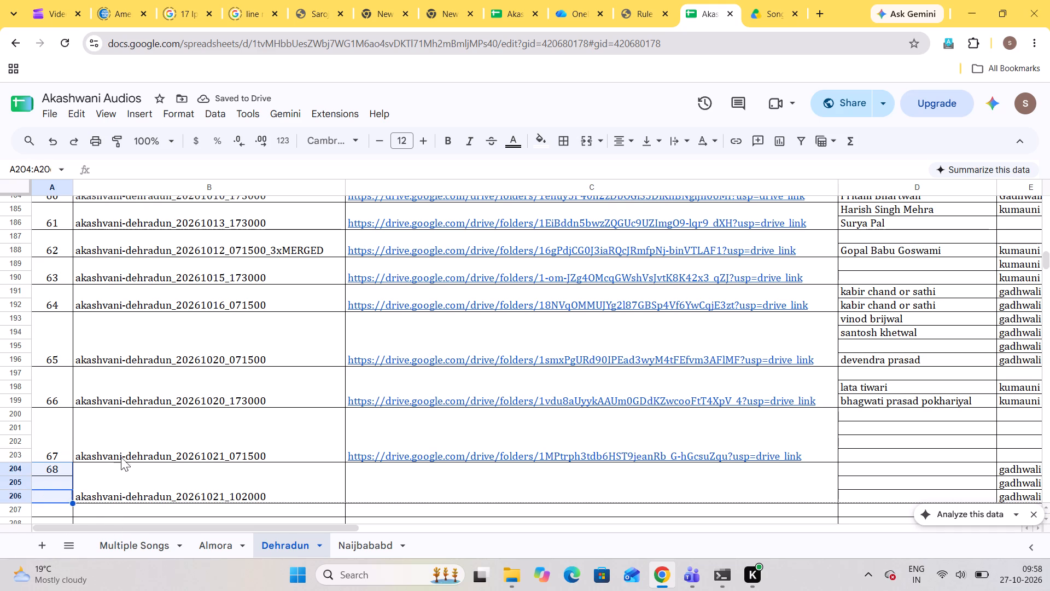
pyautogui.click(587, 135)
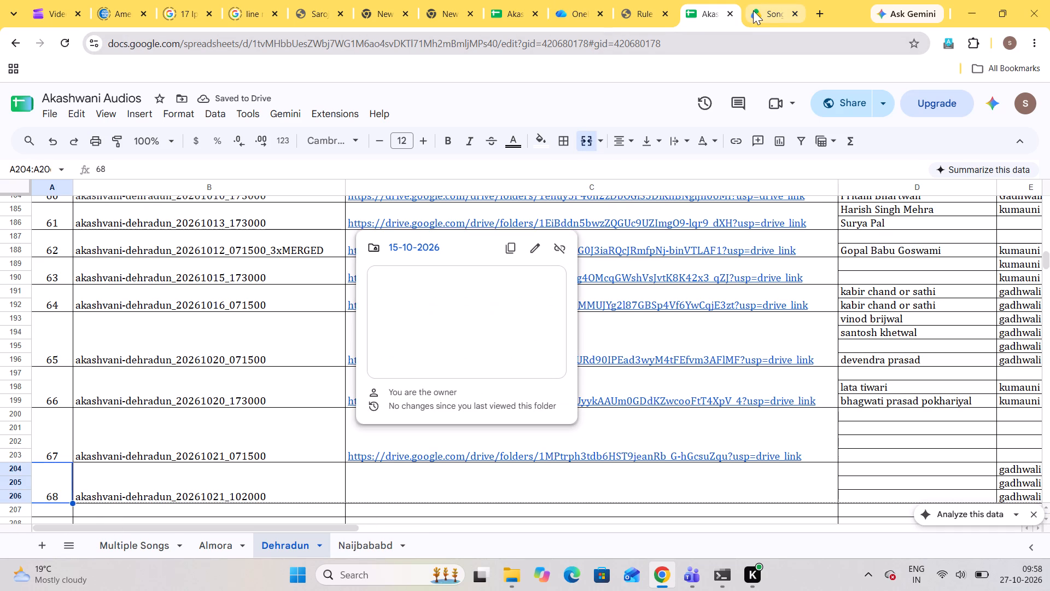
# In Google Drive, open the folder akashvani-dehradun_20261021_102000 inside Akashwani Audio_dehradoon, 26-10-2026.
pyautogui.click(406, 464)
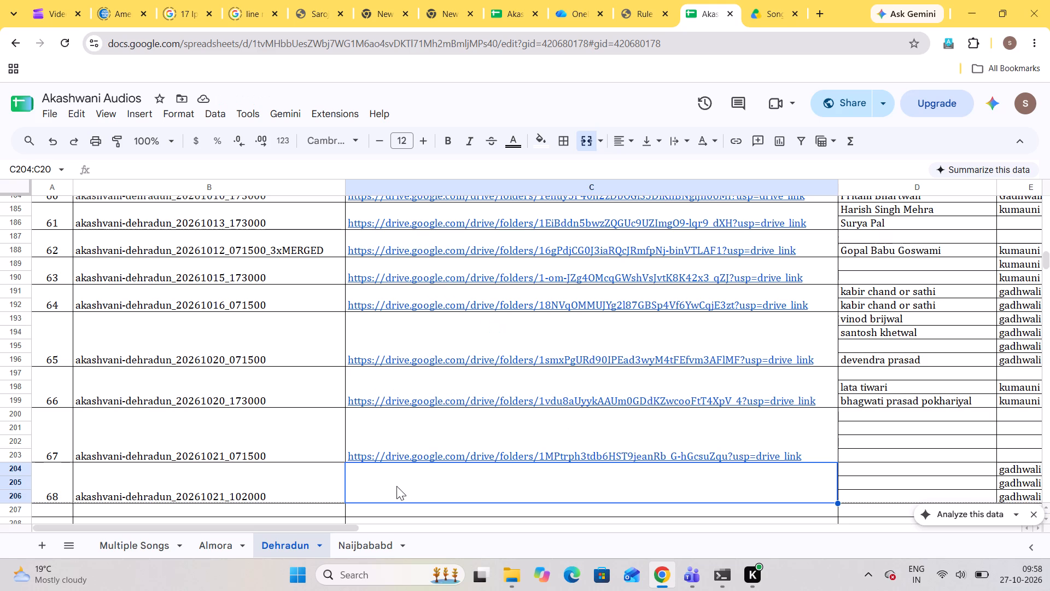
pyautogui.click(775, 7)
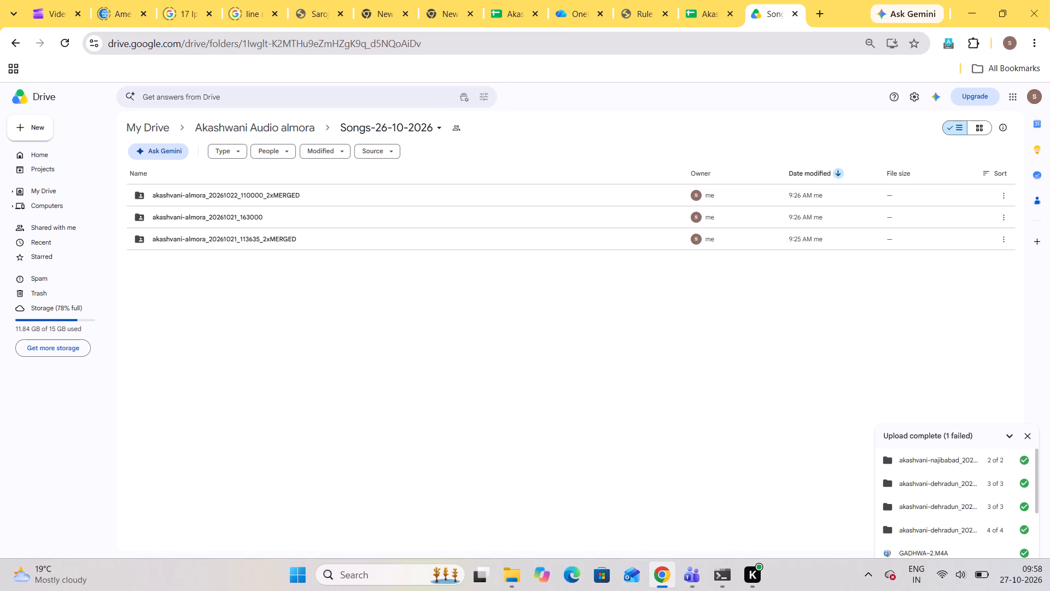
pyautogui.click(697, 11)
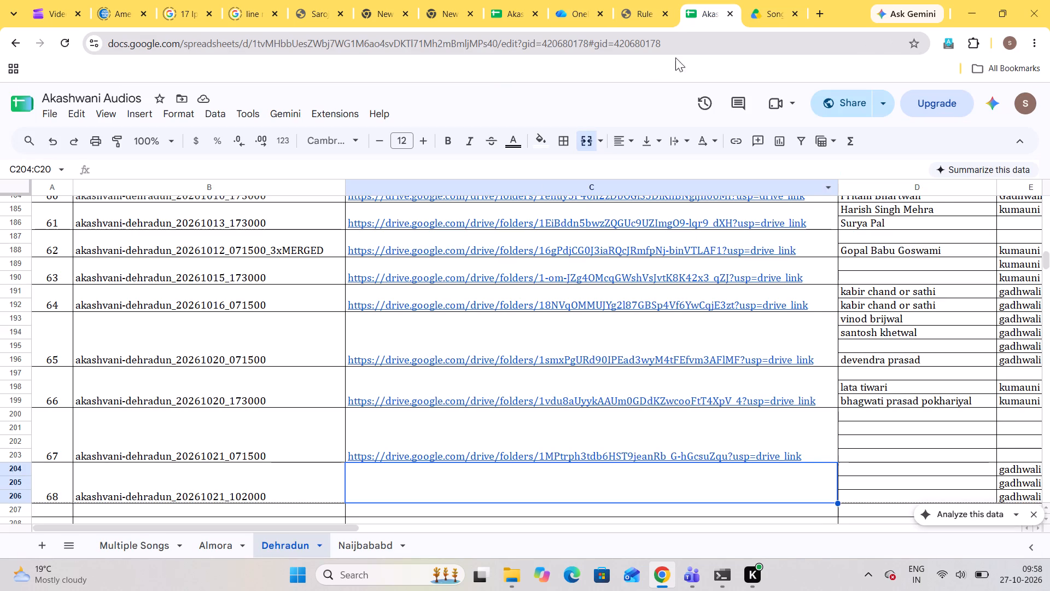
pyautogui.click(765, 13)
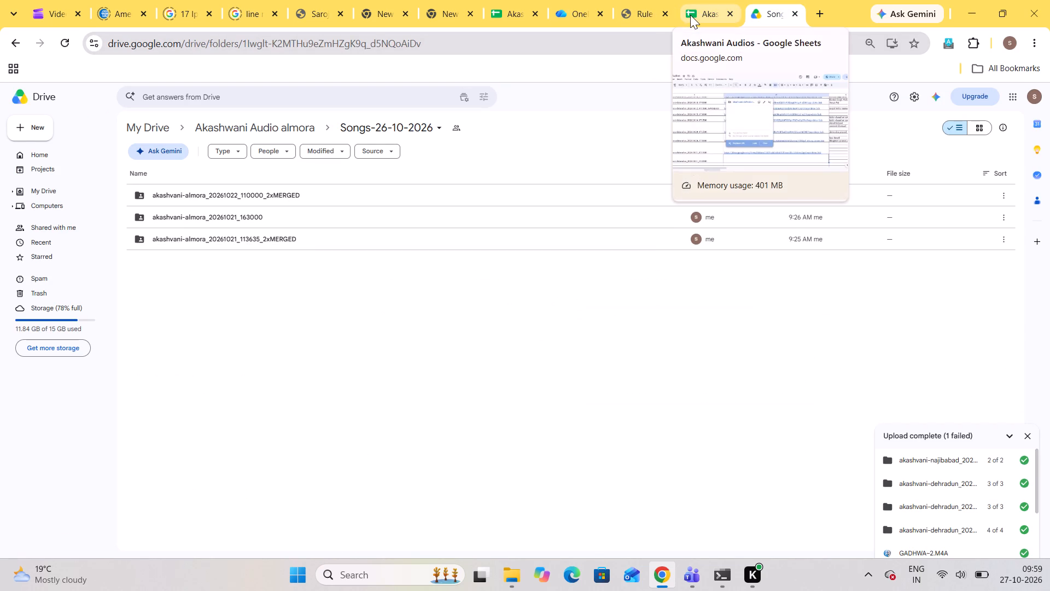
pyautogui.click(149, 127)
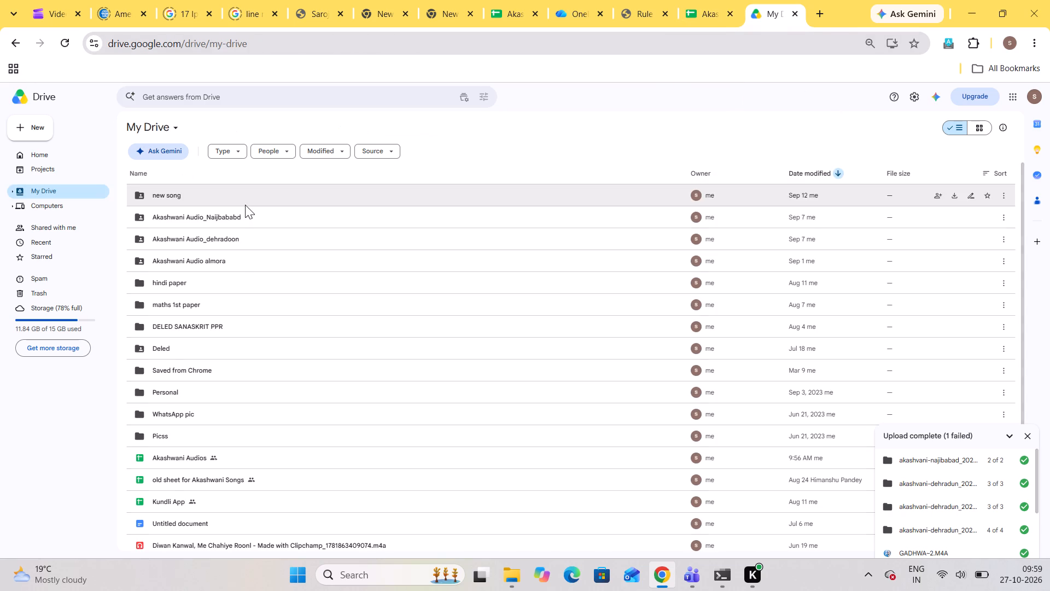
pyautogui.click(228, 235)
pyautogui.doubleClick(228, 235)
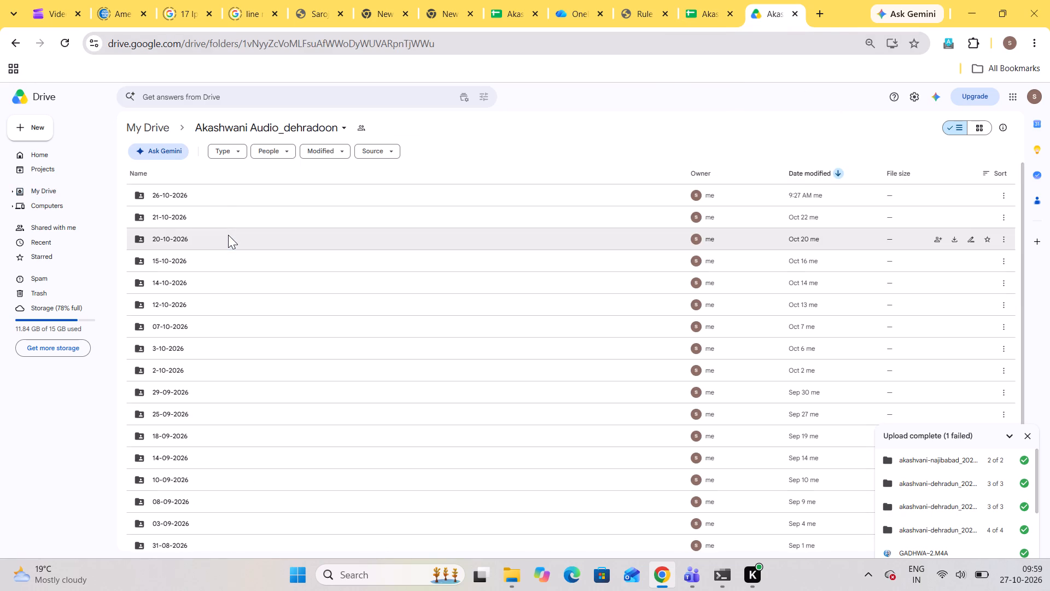
pyautogui.doubleClick(221, 188)
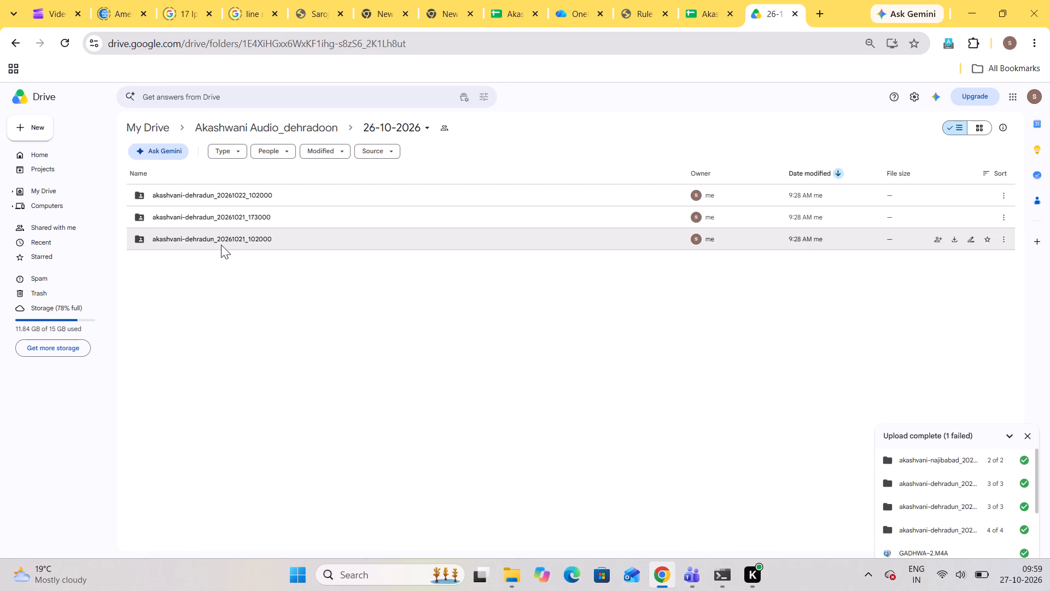
pyautogui.click(221, 245)
pyautogui.click(221, 245)
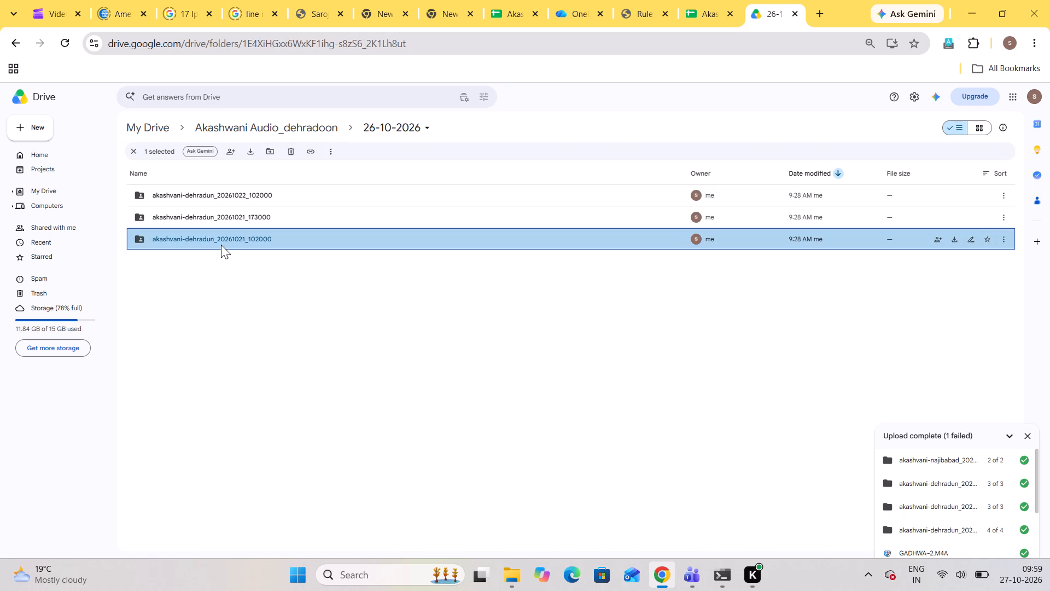
pyautogui.doubleClick(221, 245)
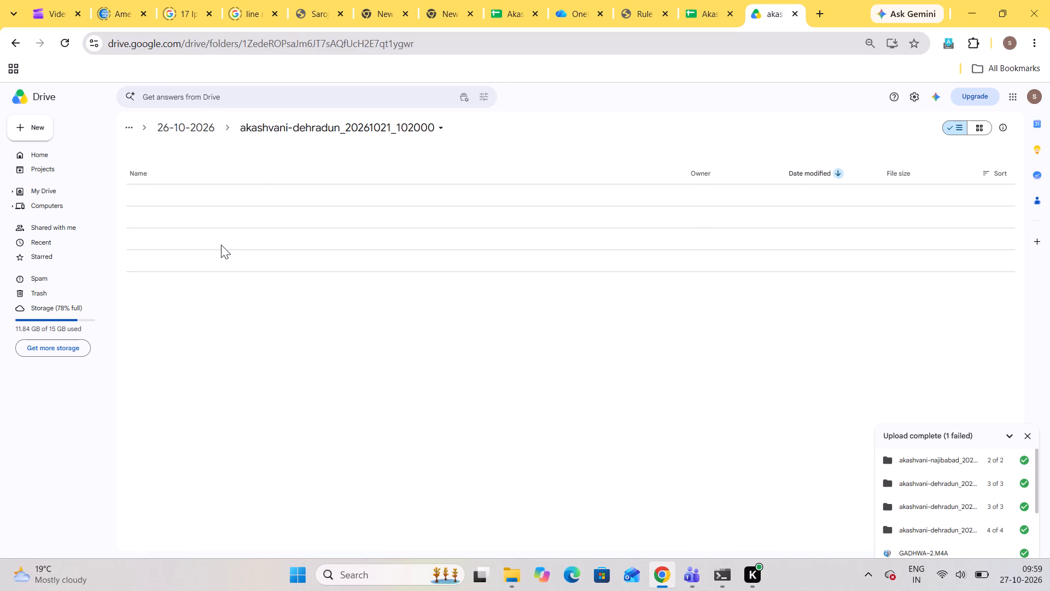
# Copy the share link of the akashvani-dehradun_20261021_102000 folder into the merged cell C204:C206 of the Dehradun sheet.
pyautogui.click(308, 128)
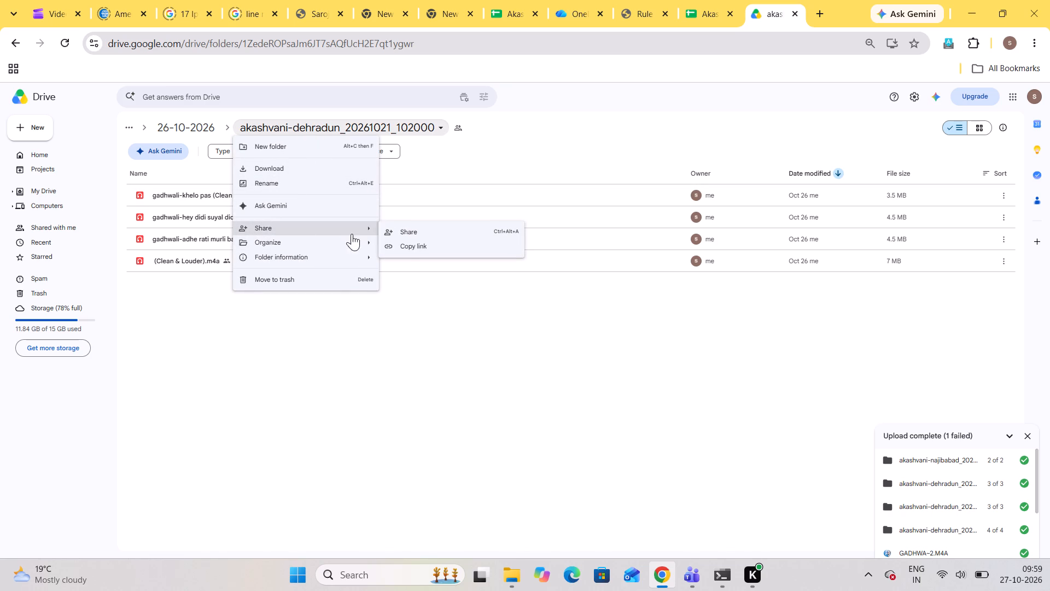
pyautogui.click(410, 246)
pyautogui.click(704, 11)
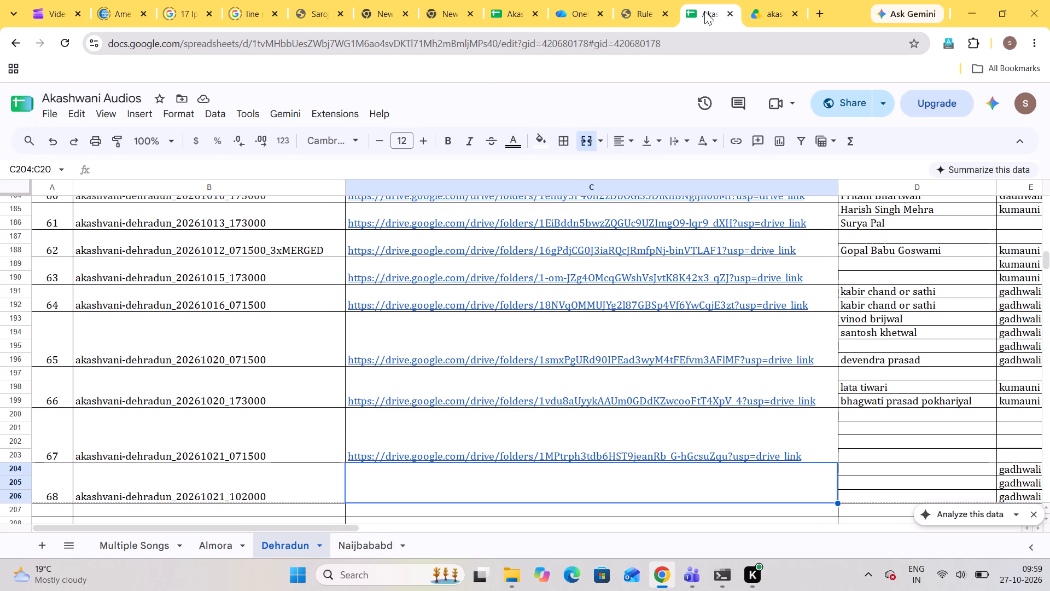
pyautogui.click(401, 481)
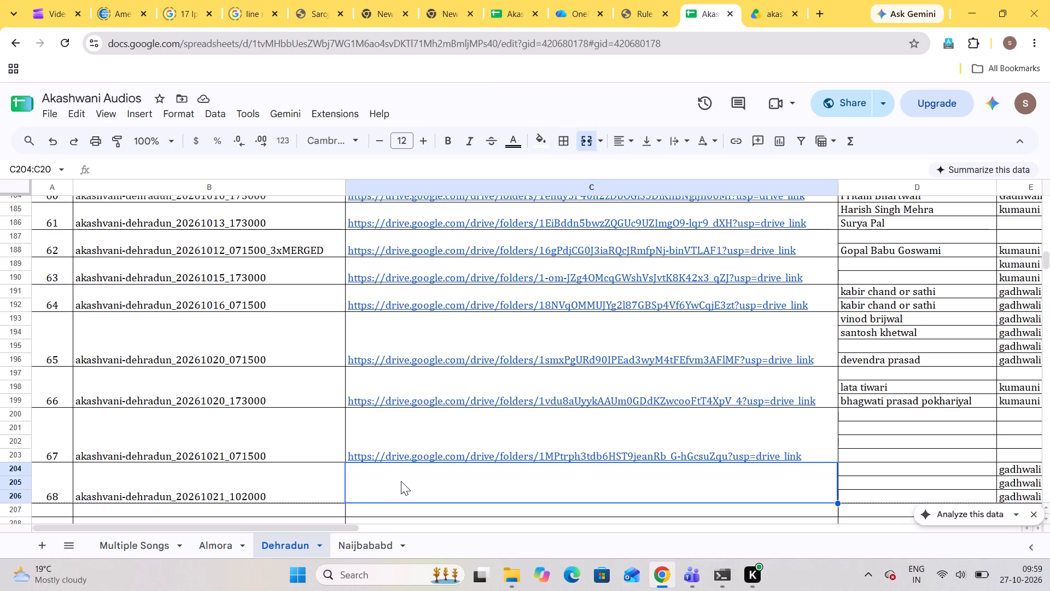
pyautogui.hotkey('ctrl', 'v')
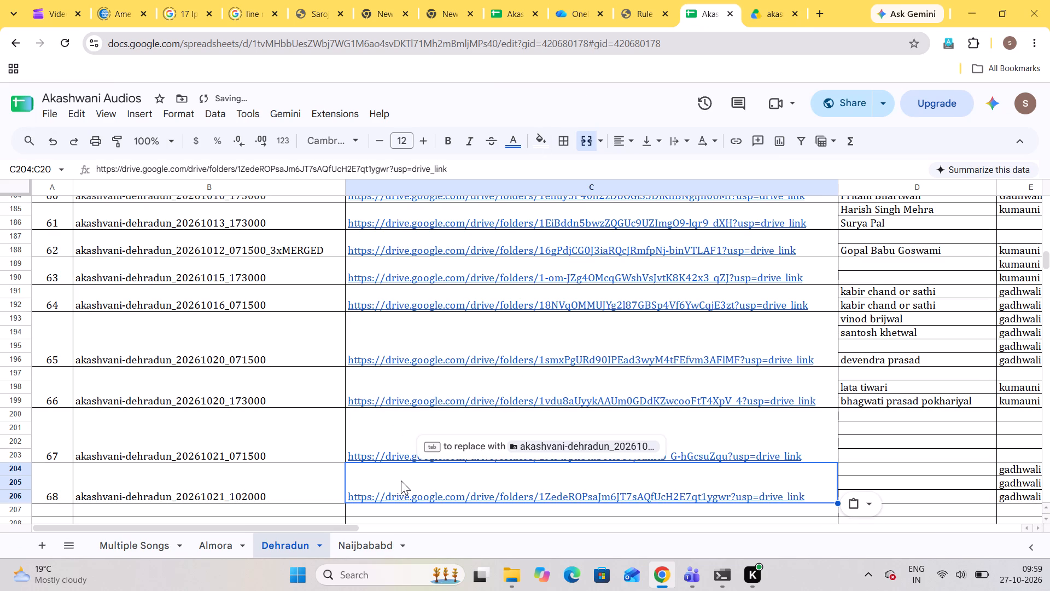
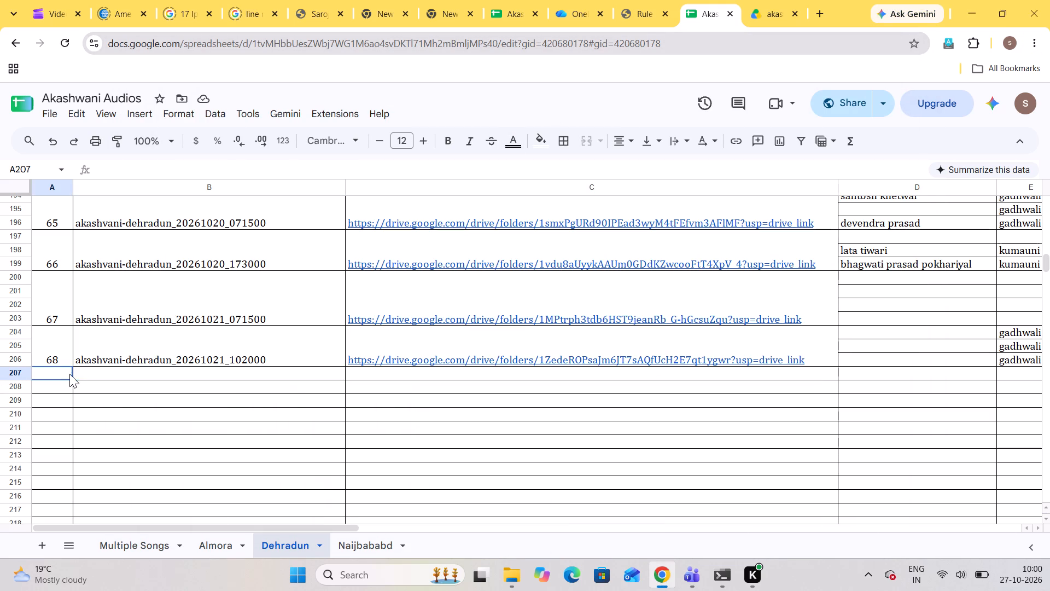
# Enter serial number 69 in cell A207 of the Dehradun sheet.
pyautogui.write('69')
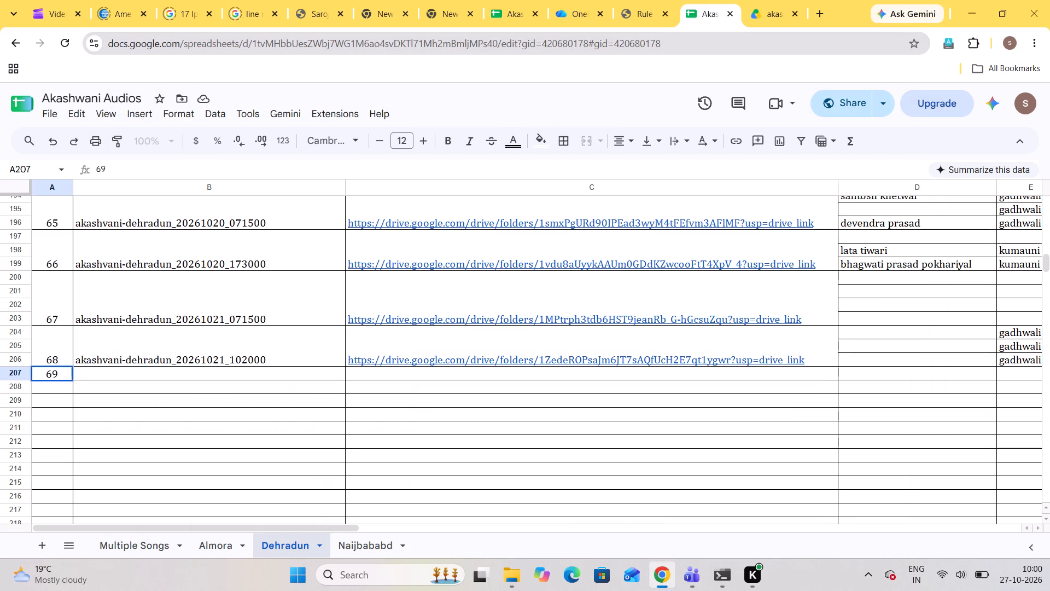
pyautogui.click(102, 373)
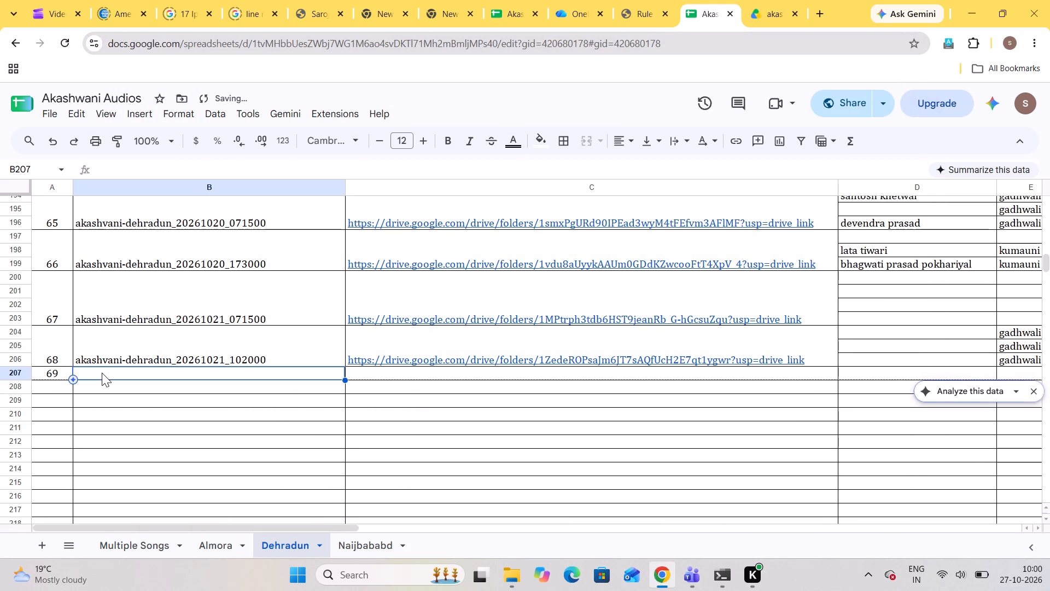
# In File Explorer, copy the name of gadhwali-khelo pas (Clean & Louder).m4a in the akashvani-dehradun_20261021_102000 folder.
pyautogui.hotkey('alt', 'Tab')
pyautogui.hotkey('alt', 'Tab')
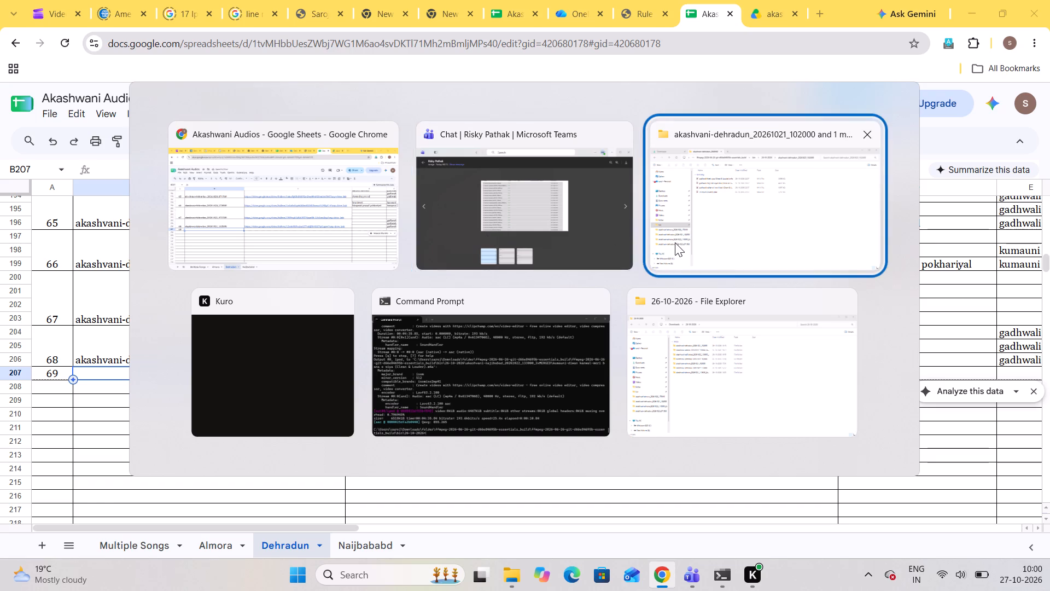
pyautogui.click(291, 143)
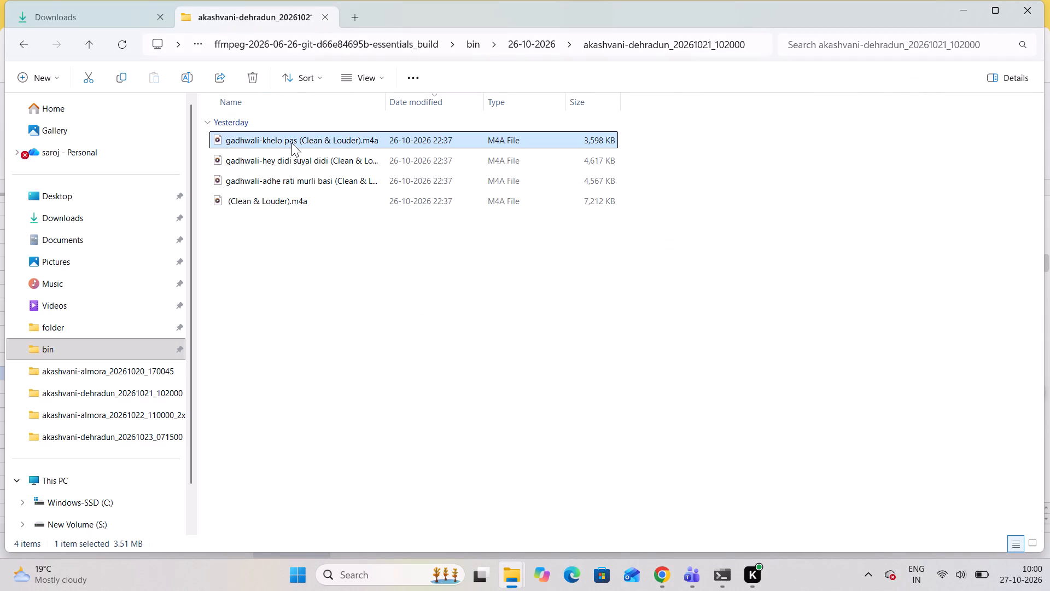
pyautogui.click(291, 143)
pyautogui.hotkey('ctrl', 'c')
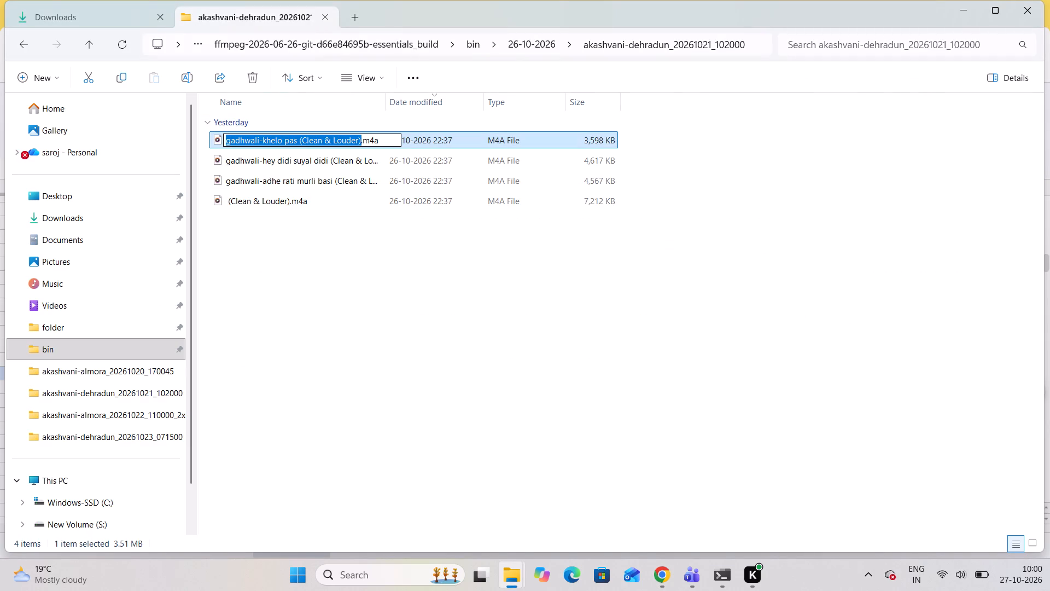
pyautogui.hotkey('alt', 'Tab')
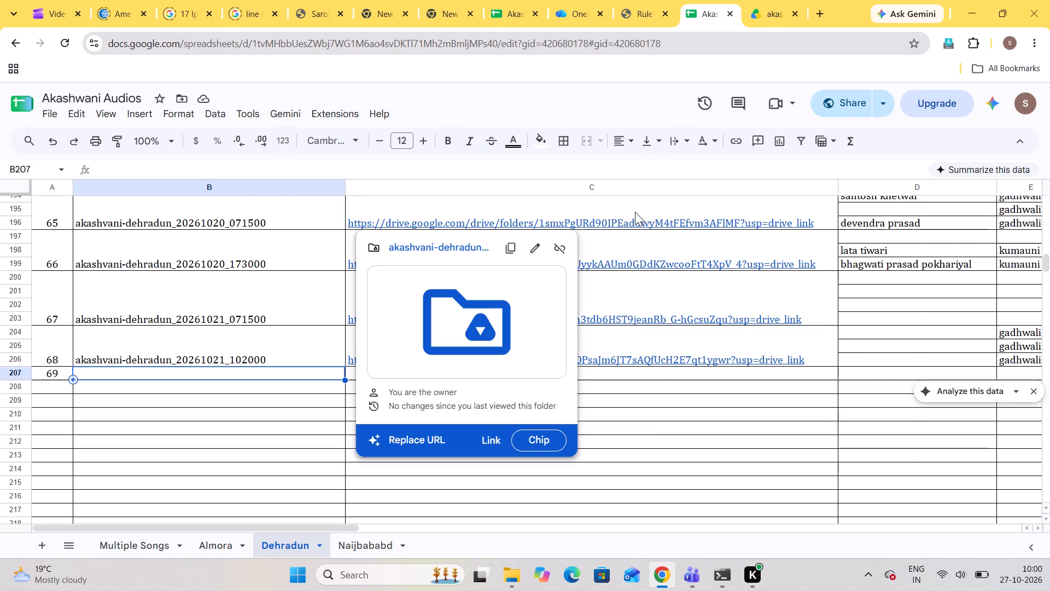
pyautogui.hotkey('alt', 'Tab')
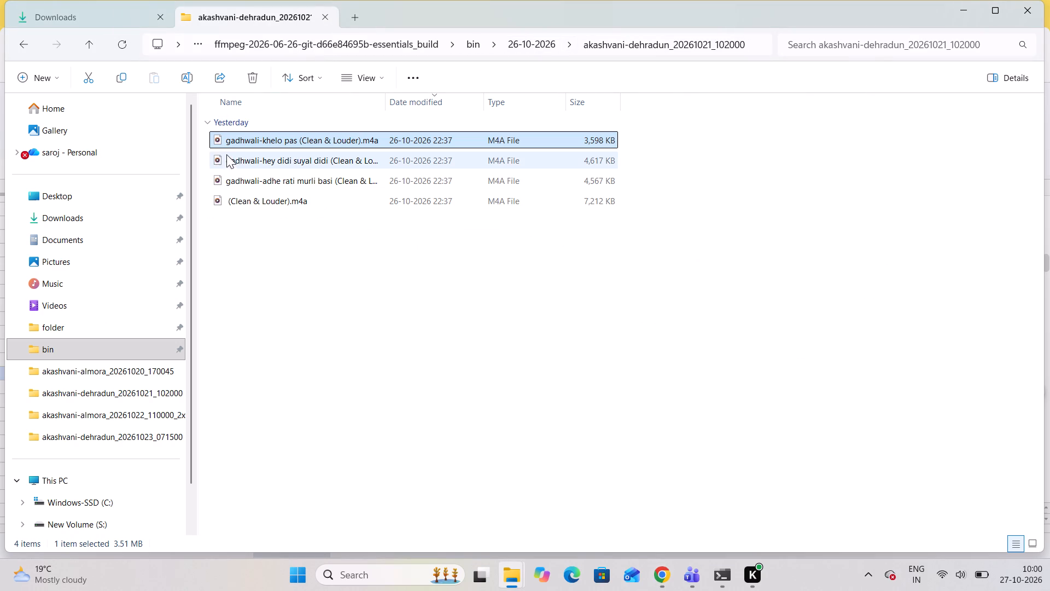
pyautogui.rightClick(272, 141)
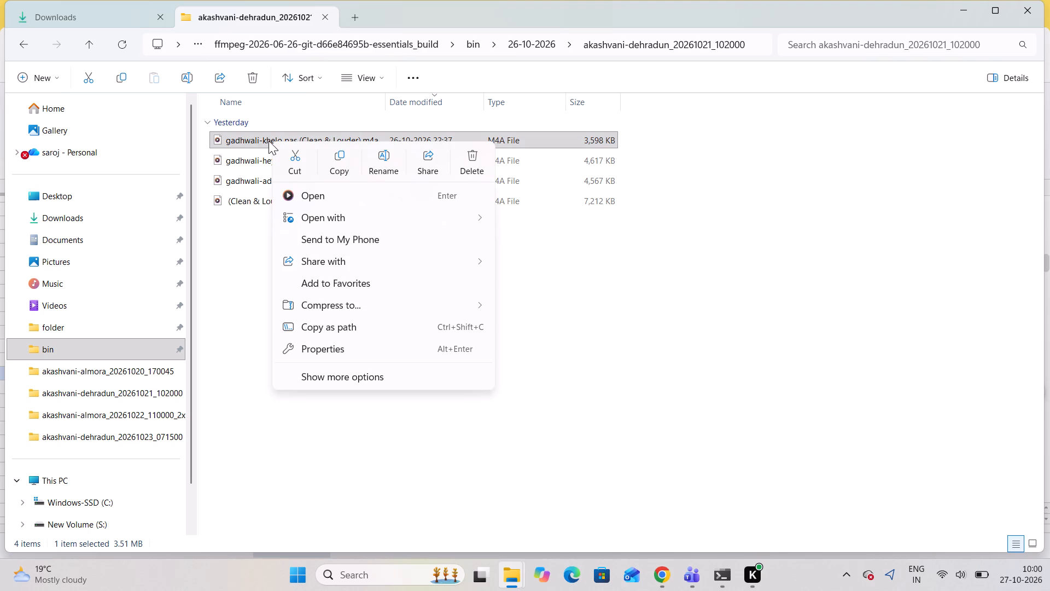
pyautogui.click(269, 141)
# Delete the untitled song file (Clean & Louder).m4a from the local akashvani-dehradun_20261021_102000 folder.
pyautogui.doubleClick(277, 202)
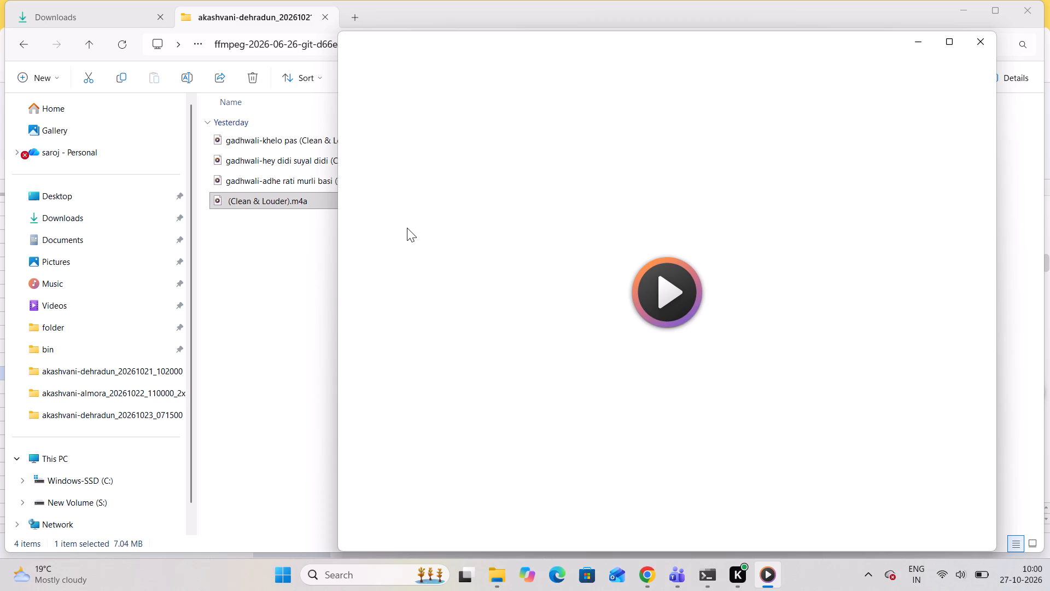
pyautogui.click(267, 201)
pyautogui.doubleClick(267, 201)
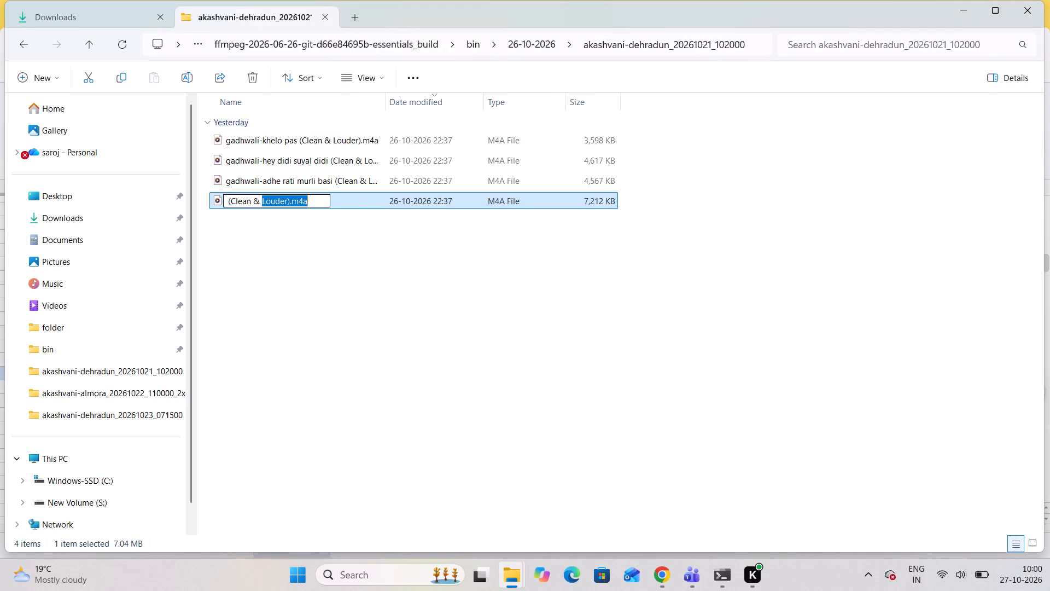
pyautogui.doubleClick(349, 203)
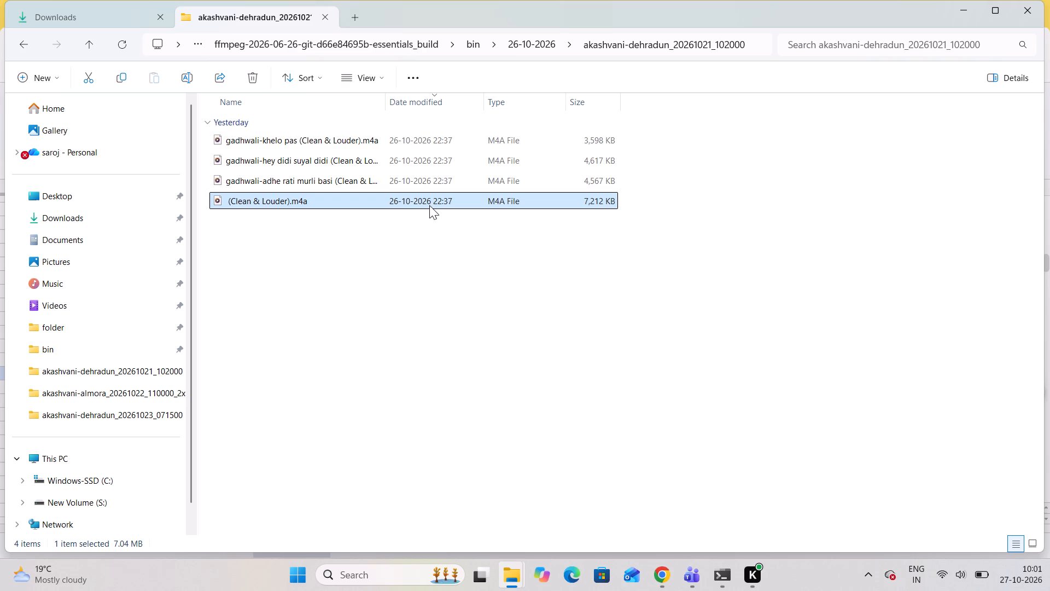
pyautogui.press('Delete')
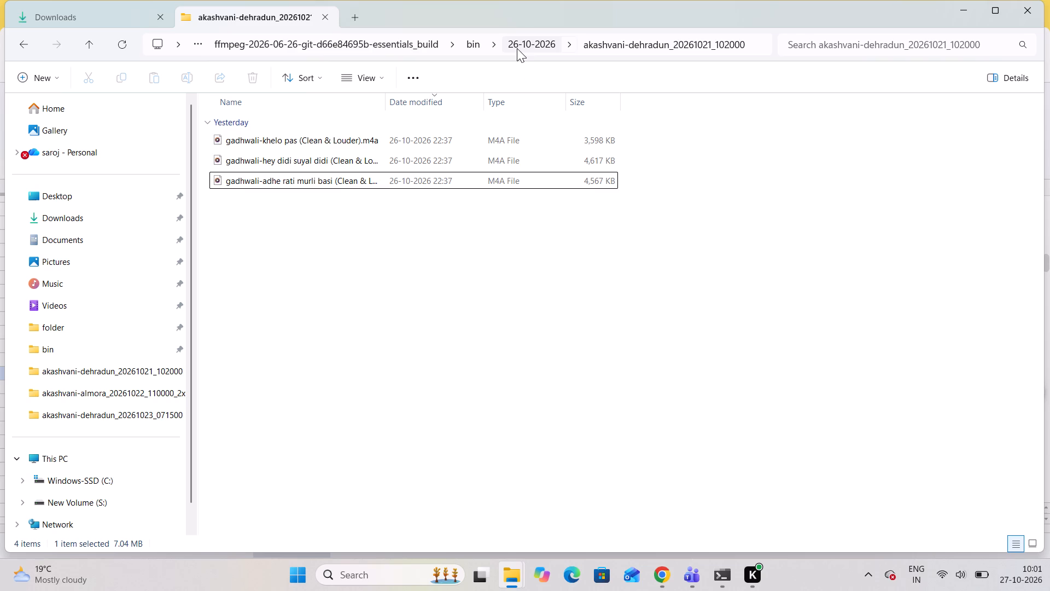
# Check the song folders in the local 26-10-2026 folder against the entries in the Dehradun sheet.
pyautogui.click(517, 48)
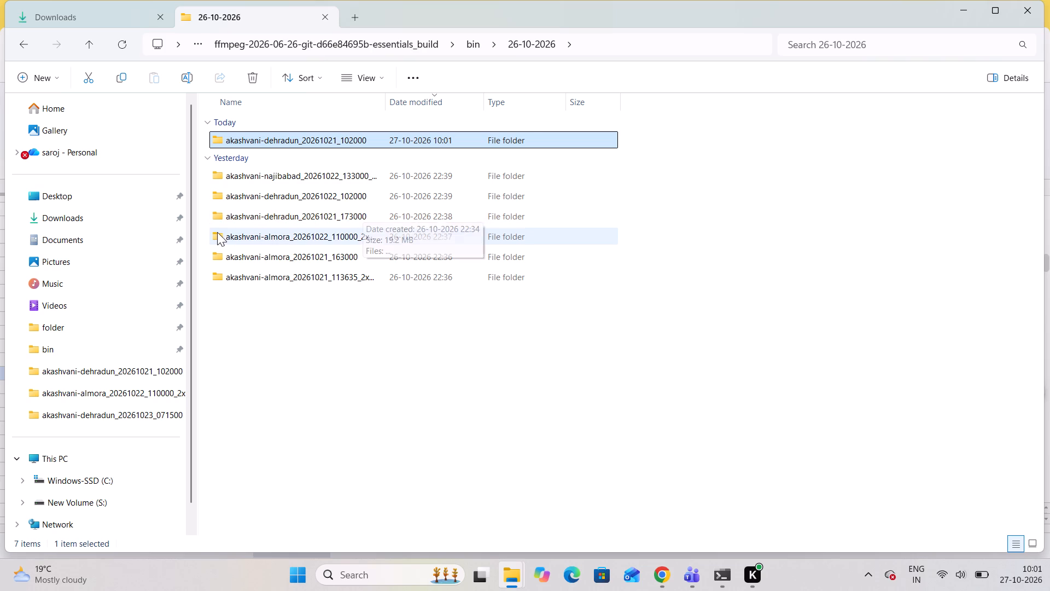
pyautogui.click(69, 350)
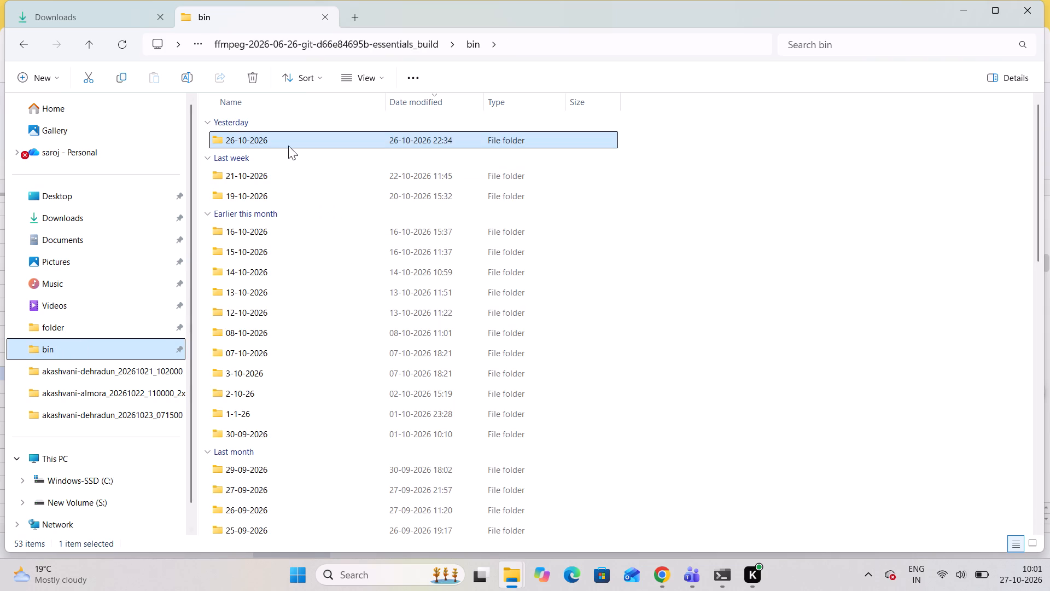
pyautogui.doubleClick(288, 146)
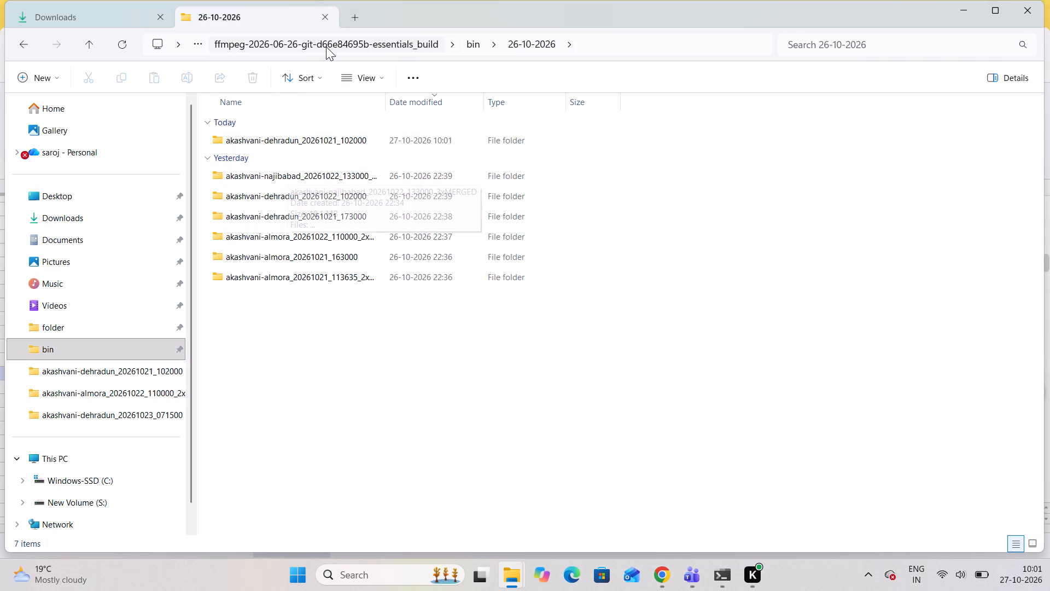
pyautogui.click(961, 5)
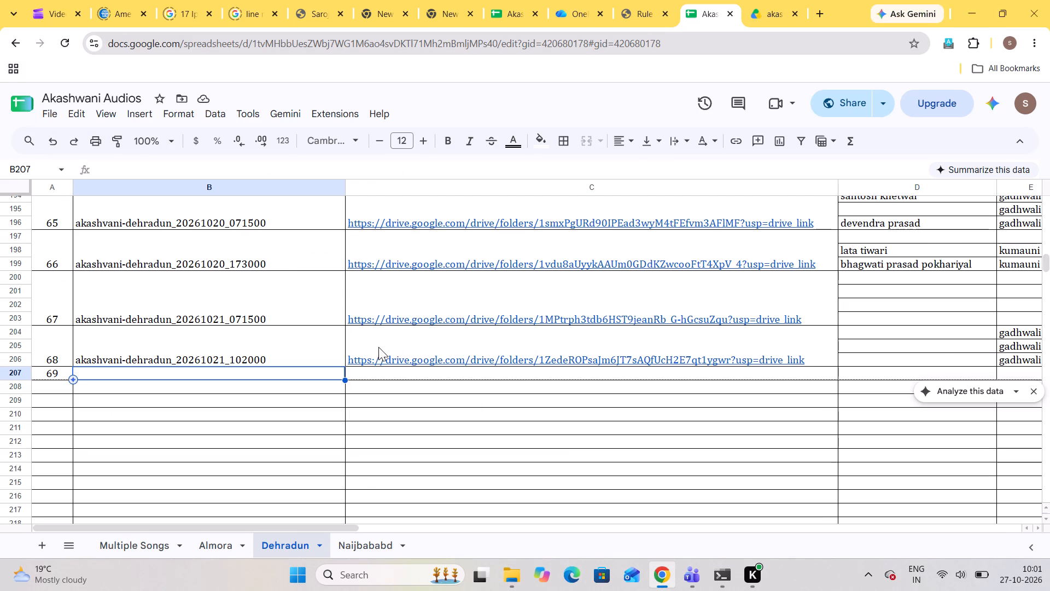
pyautogui.hscroll(-4, 376, 346)
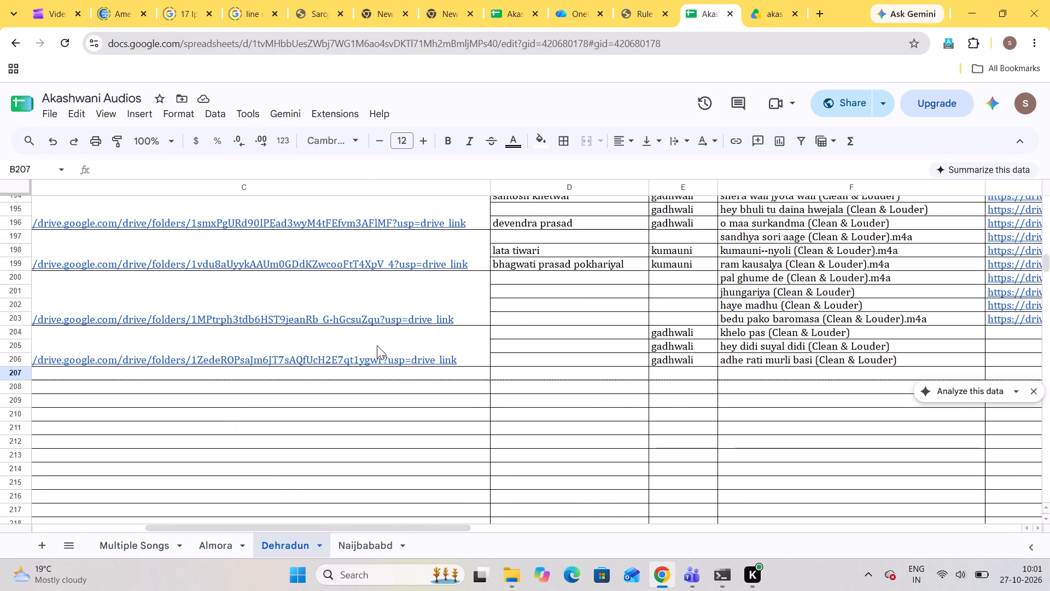
pyautogui.hscroll(6, 377, 345)
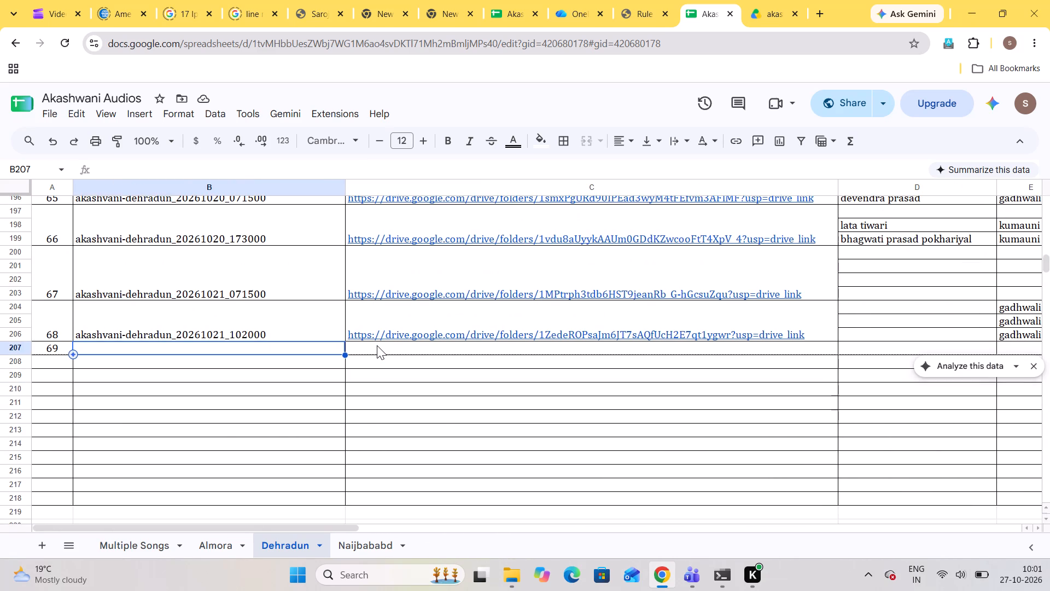
# Examine the song files in the local folders akashvani-dehradun_20261021_173000 and akashvani-dehradun_20261021_102000 against the Dehradun sheet.
pyautogui.click(505, 566)
pyautogui.click(492, 513)
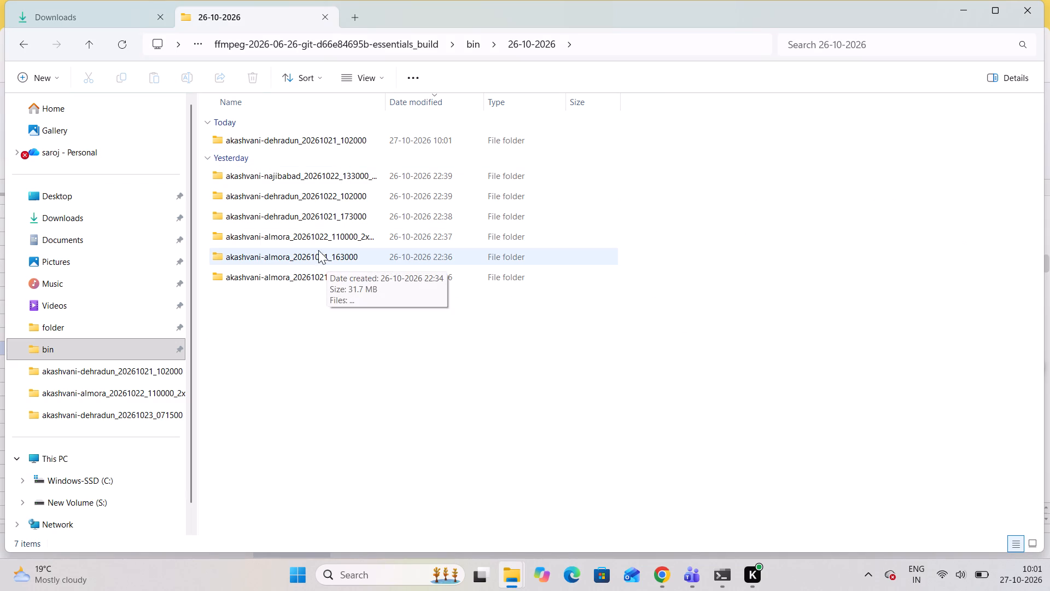
pyautogui.doubleClick(304, 219)
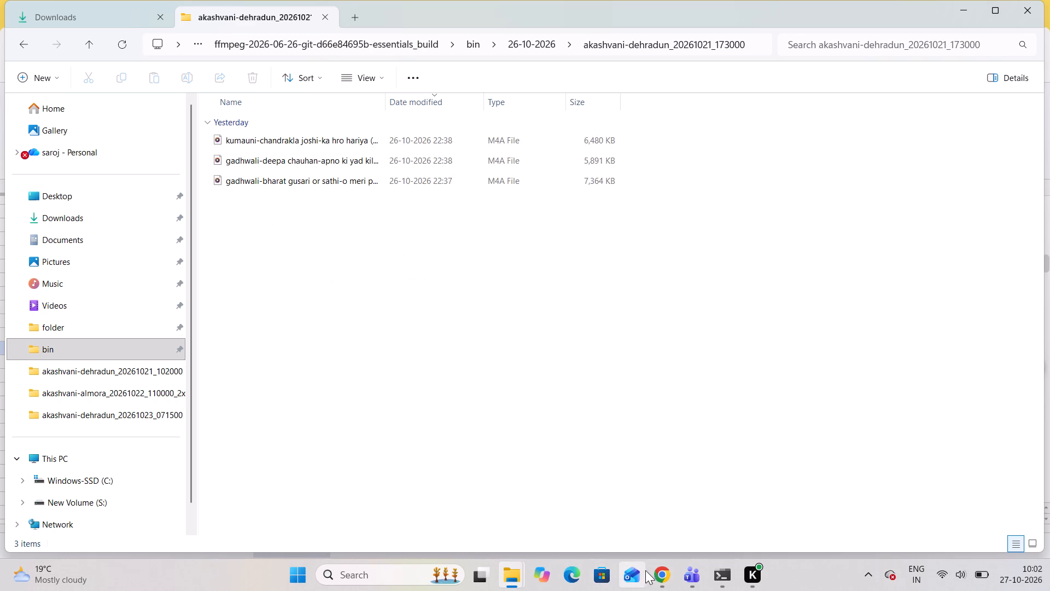
pyautogui.click(656, 499)
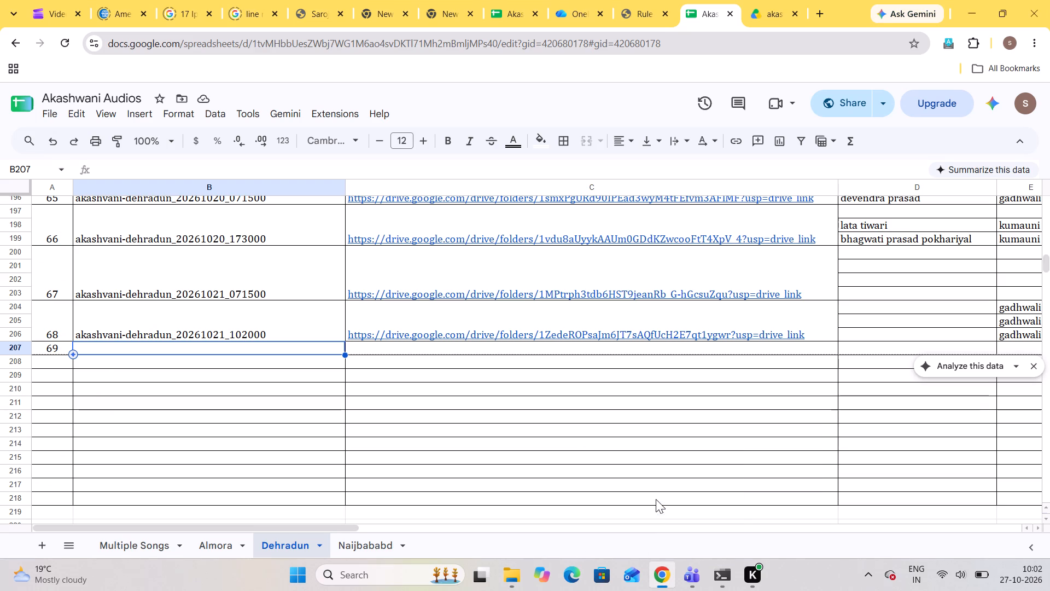
pyautogui.hscroll(-2, 803, 372)
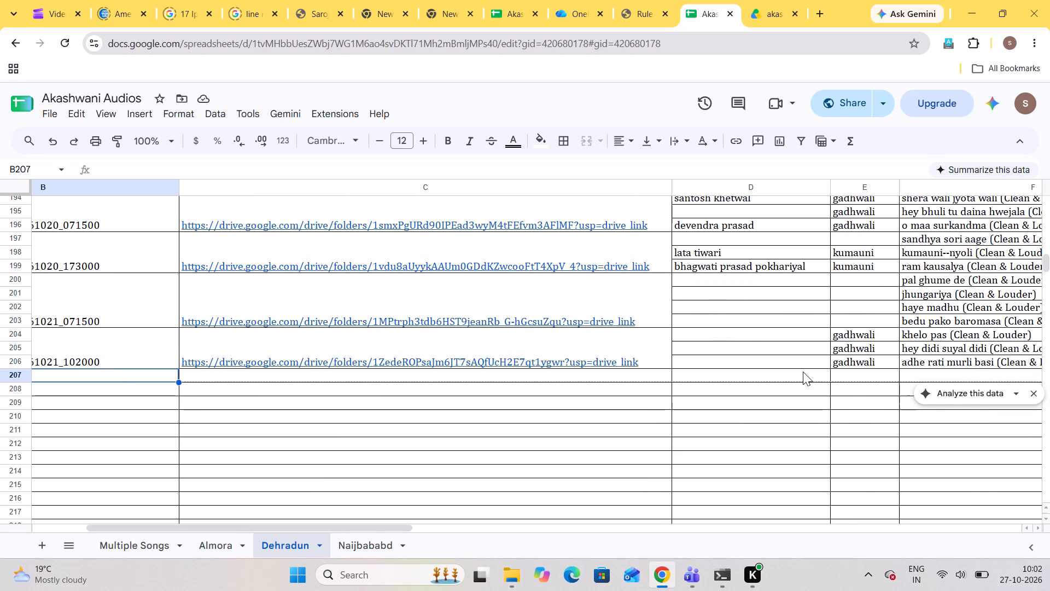
pyautogui.click(803, 372)
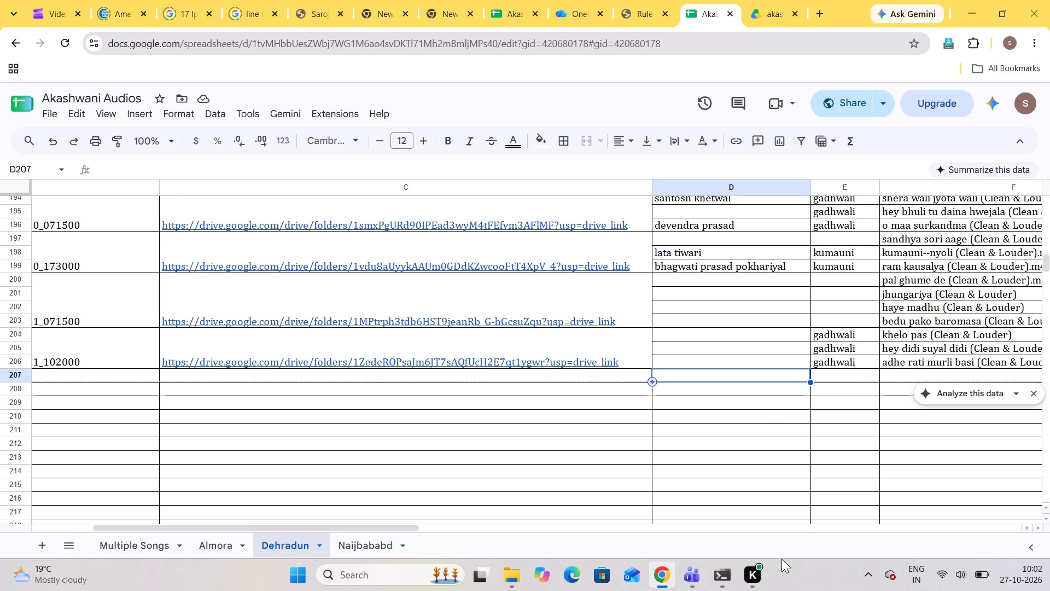
pyautogui.click(509, 579)
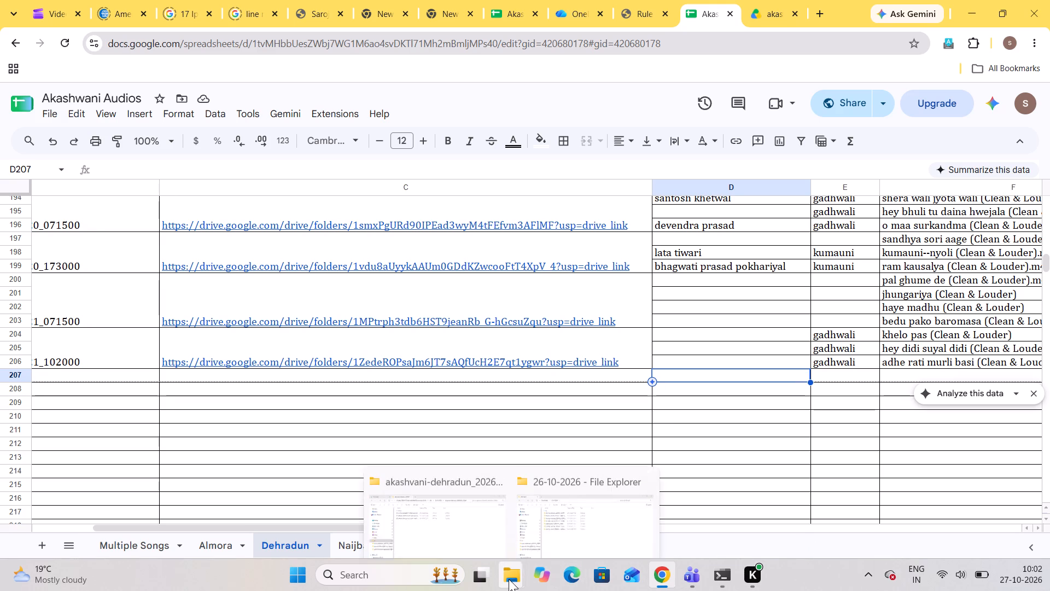
pyautogui.click(437, 502)
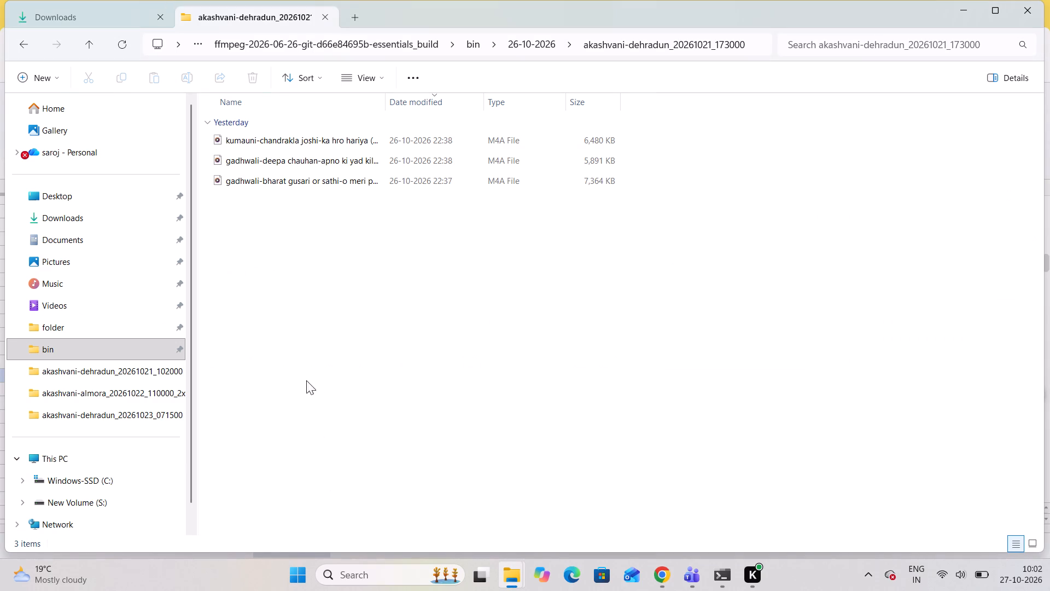
pyautogui.click(521, 43)
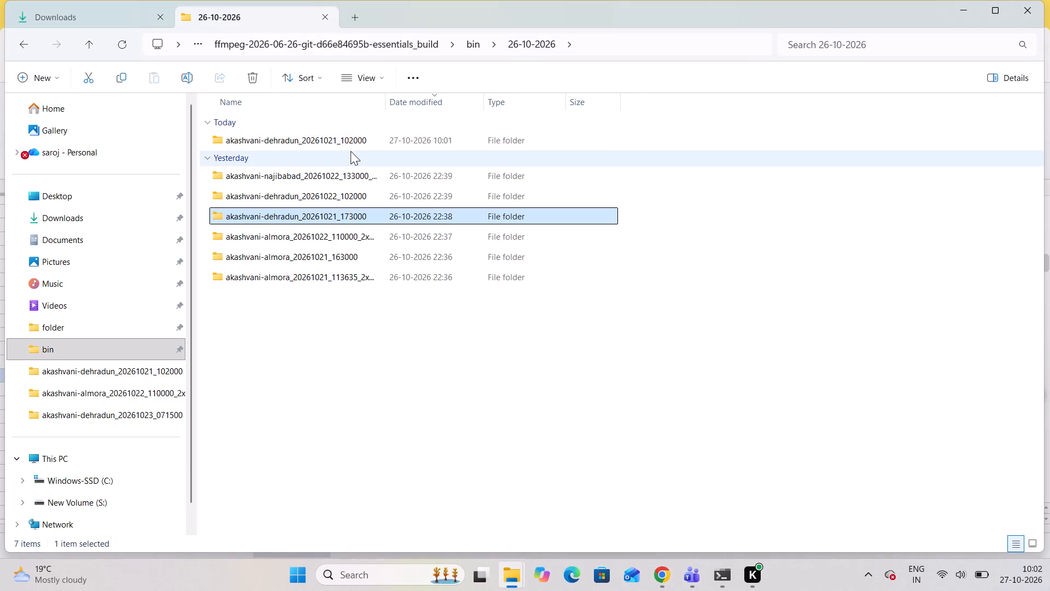
pyautogui.doubleClick(346, 142)
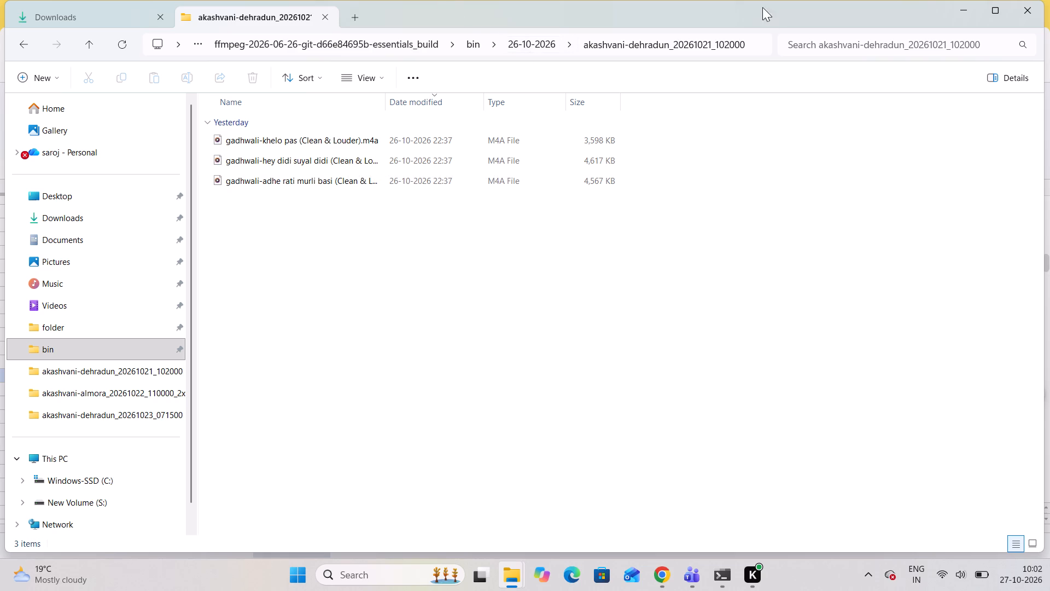
pyautogui.click(964, 9)
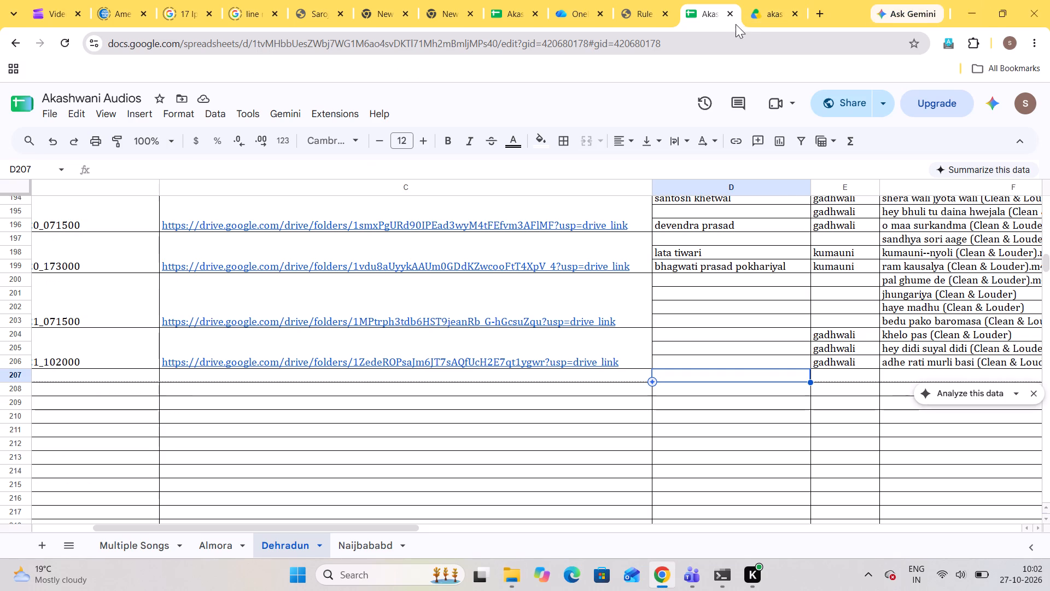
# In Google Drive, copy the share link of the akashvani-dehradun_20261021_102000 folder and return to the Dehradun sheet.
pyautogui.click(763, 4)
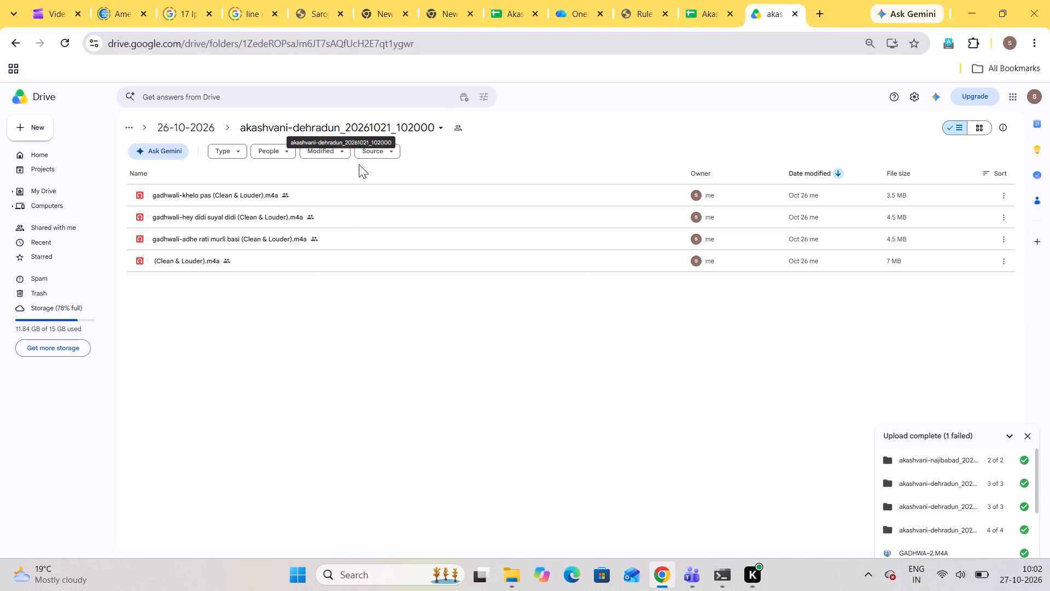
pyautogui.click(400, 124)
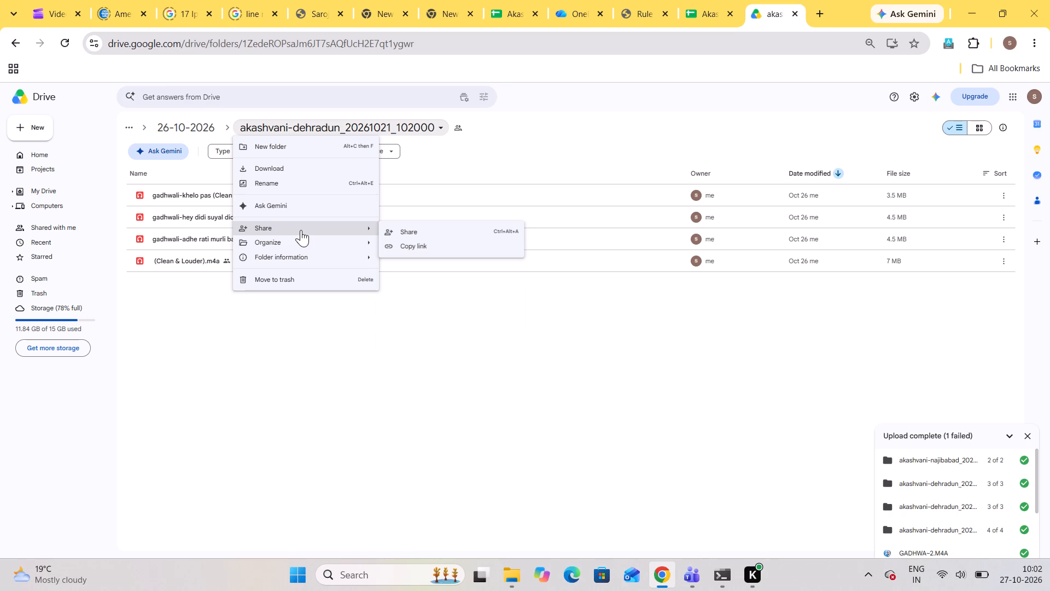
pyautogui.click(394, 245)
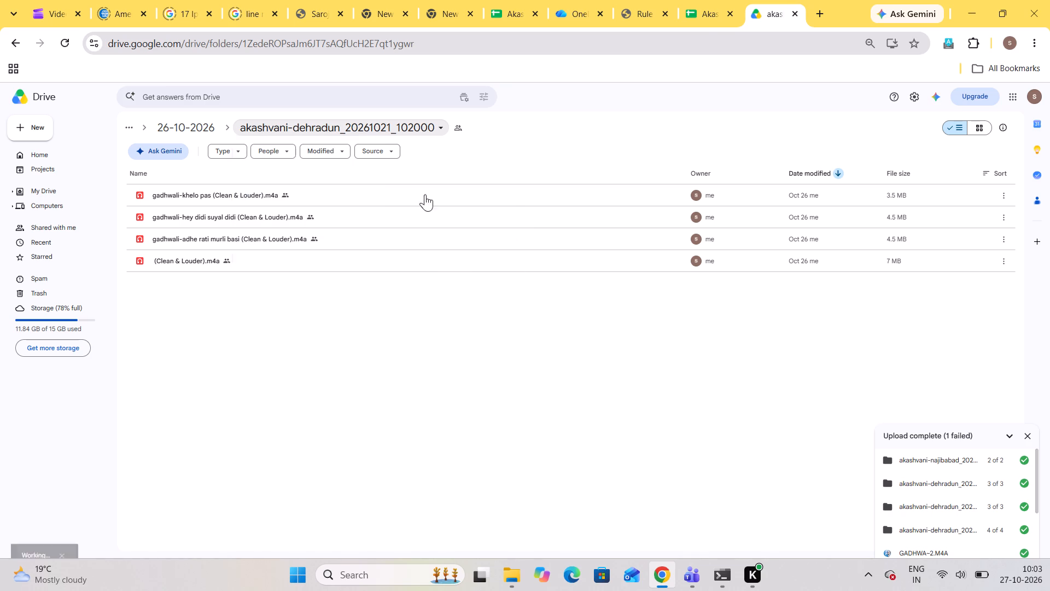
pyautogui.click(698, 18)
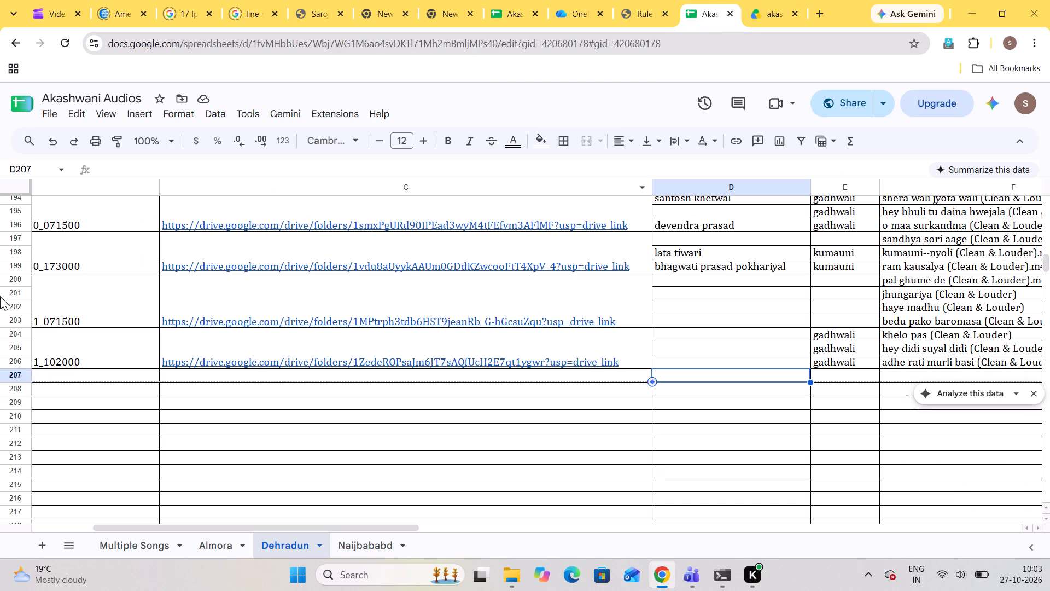
# Copy the share link of gadhwali-khelo pas (Clean & Louder).m4a in Google Drive for the song link column of entry 68.
pyautogui.hscroll(-9, 1049, 346)
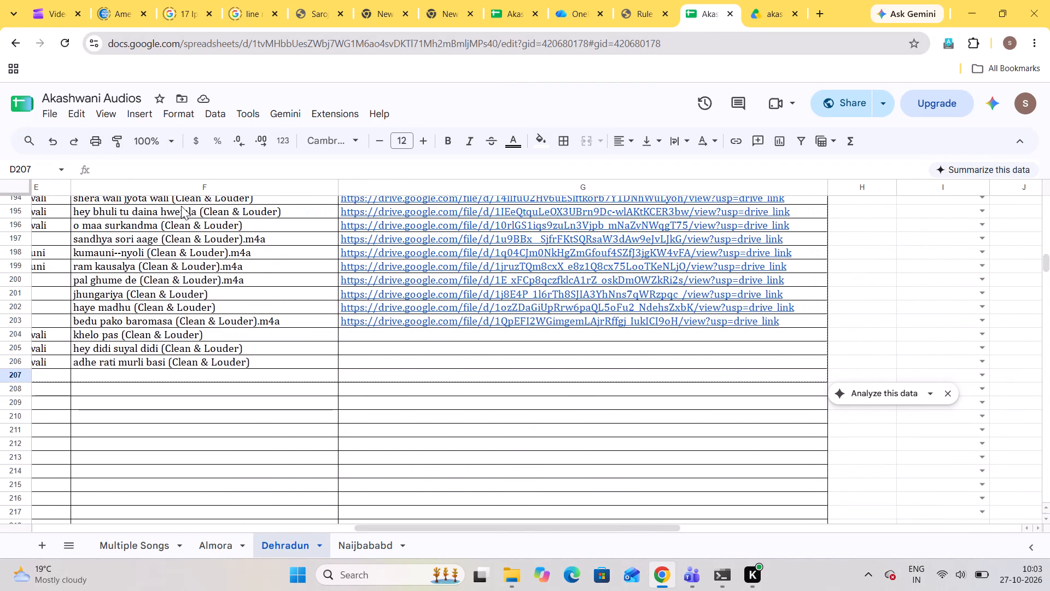
pyautogui.click(773, 20)
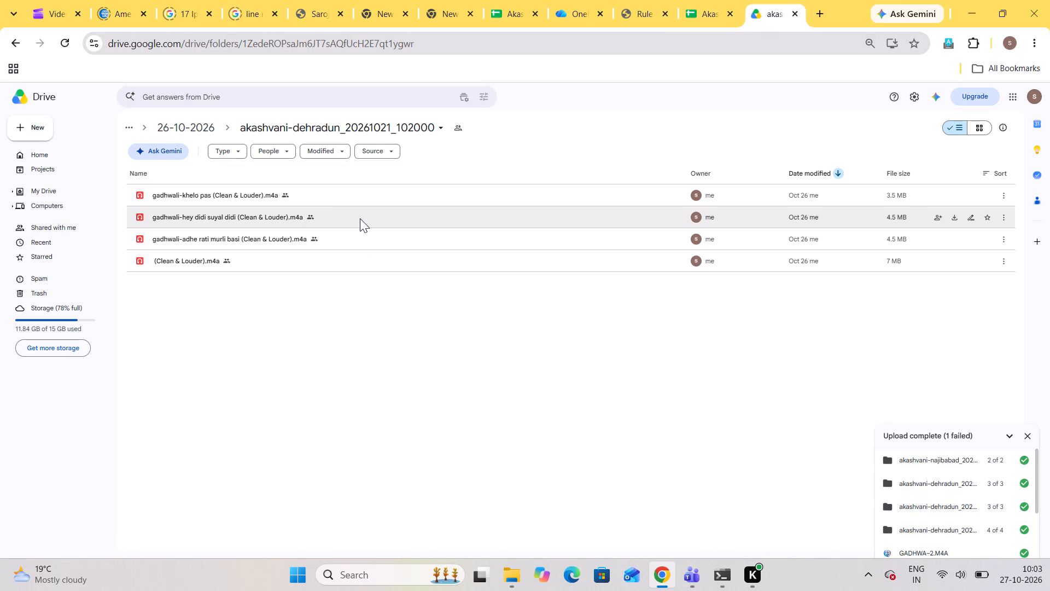
pyautogui.click(1005, 193)
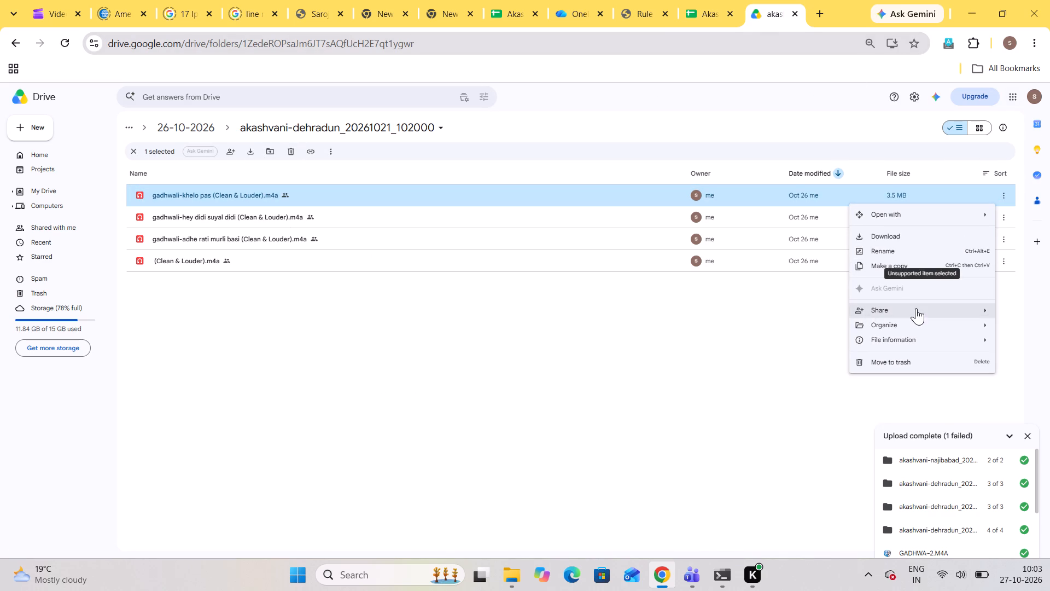